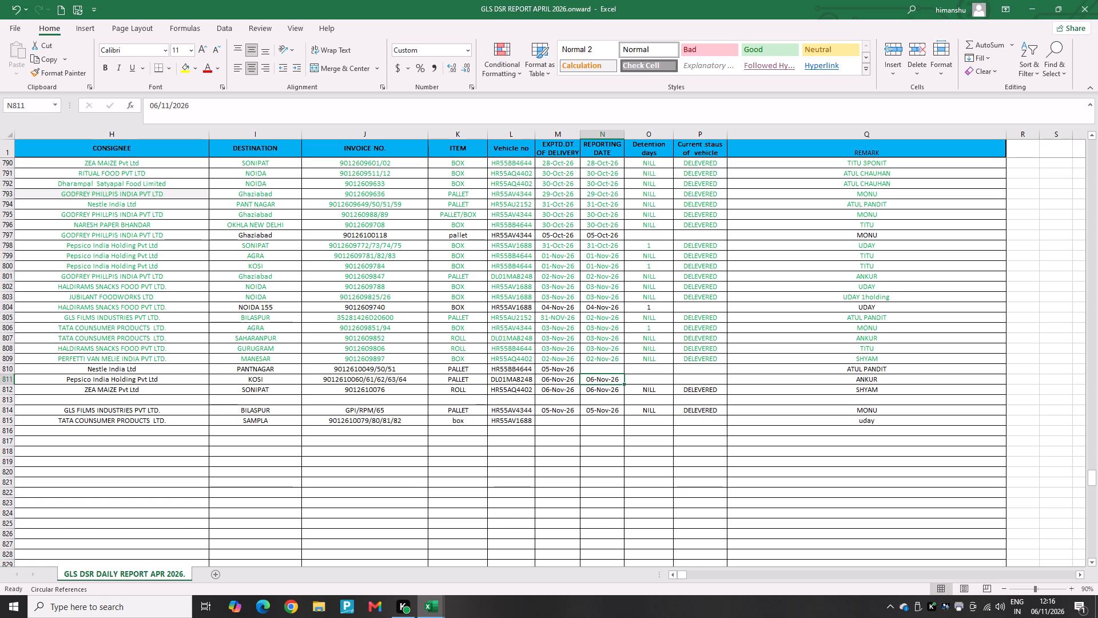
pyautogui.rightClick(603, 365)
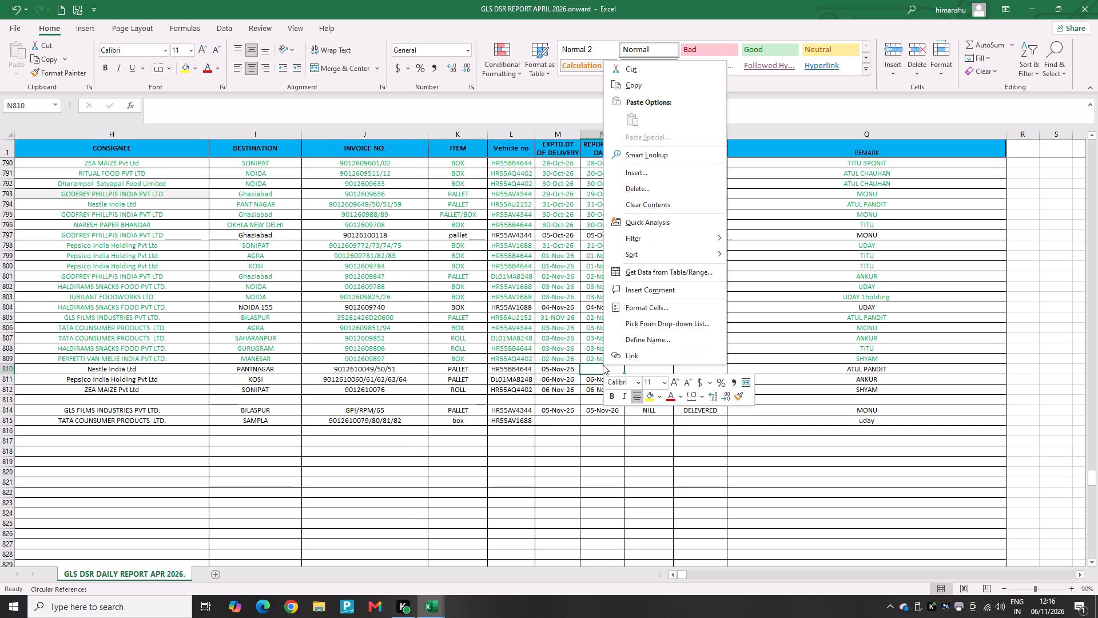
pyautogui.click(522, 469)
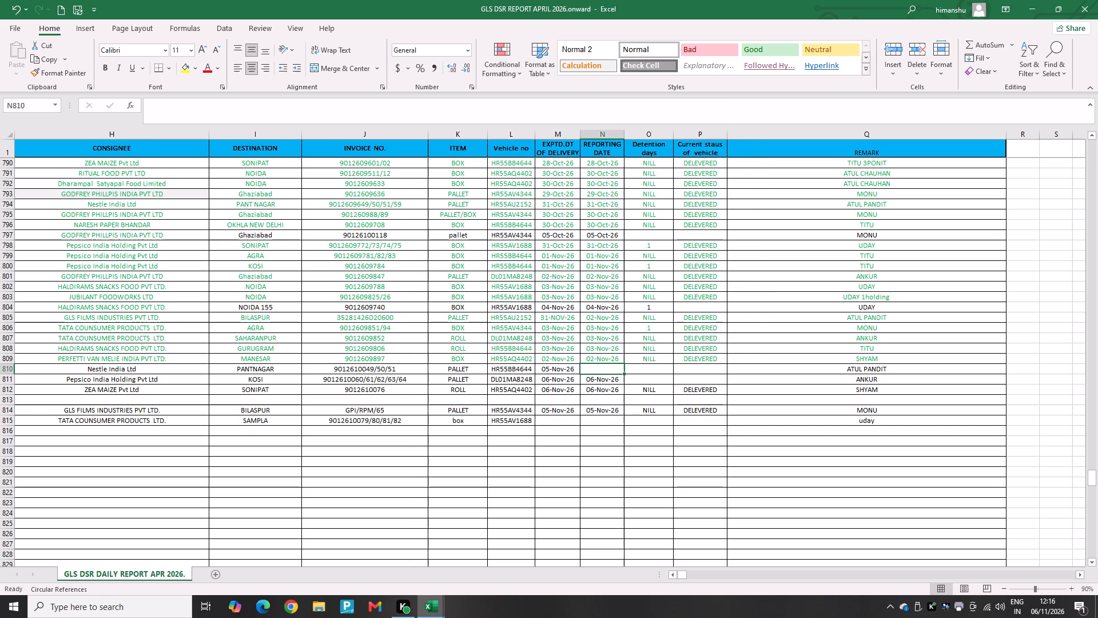
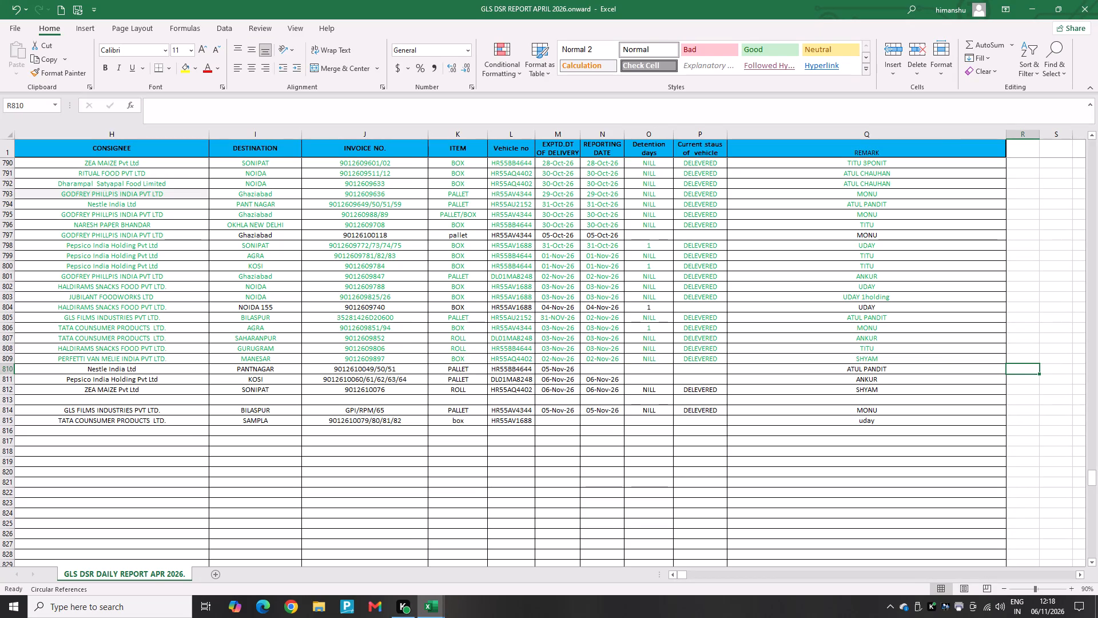
# Start an entry with a plus sign in cell R810, beside the remark for the Nestle India Ltd Pantnagar shipment.
pyautogui.press('+')
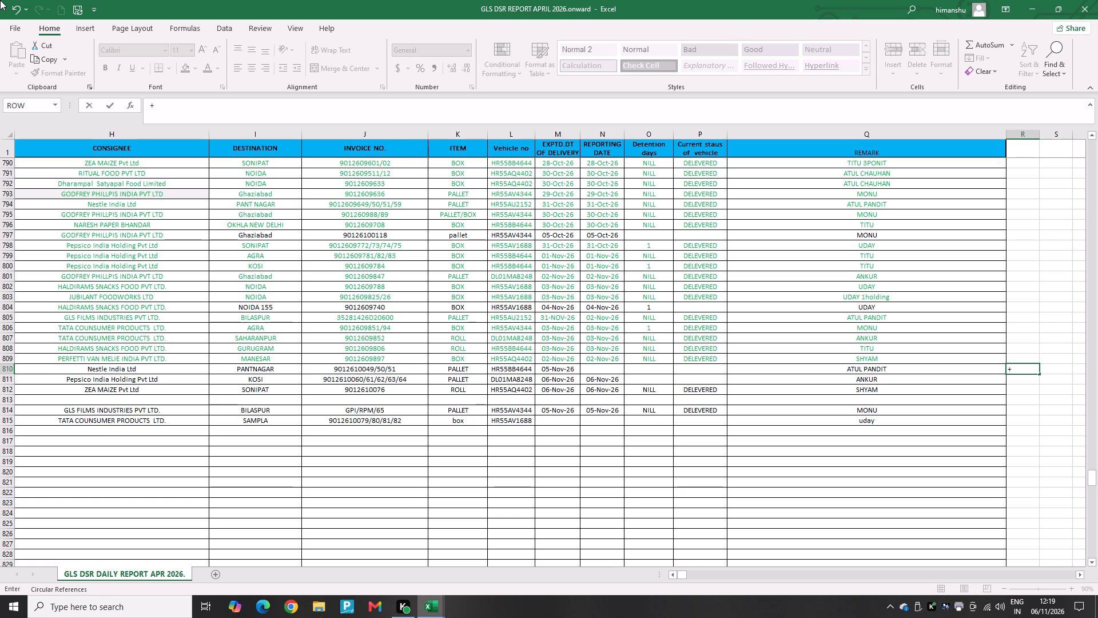
pyautogui.press('space')
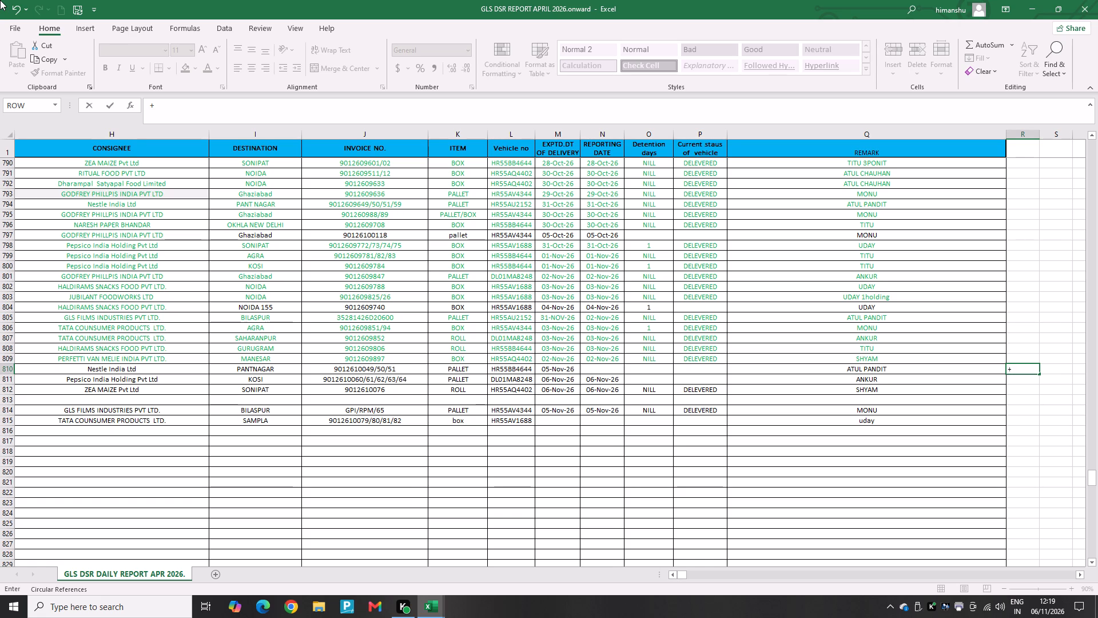
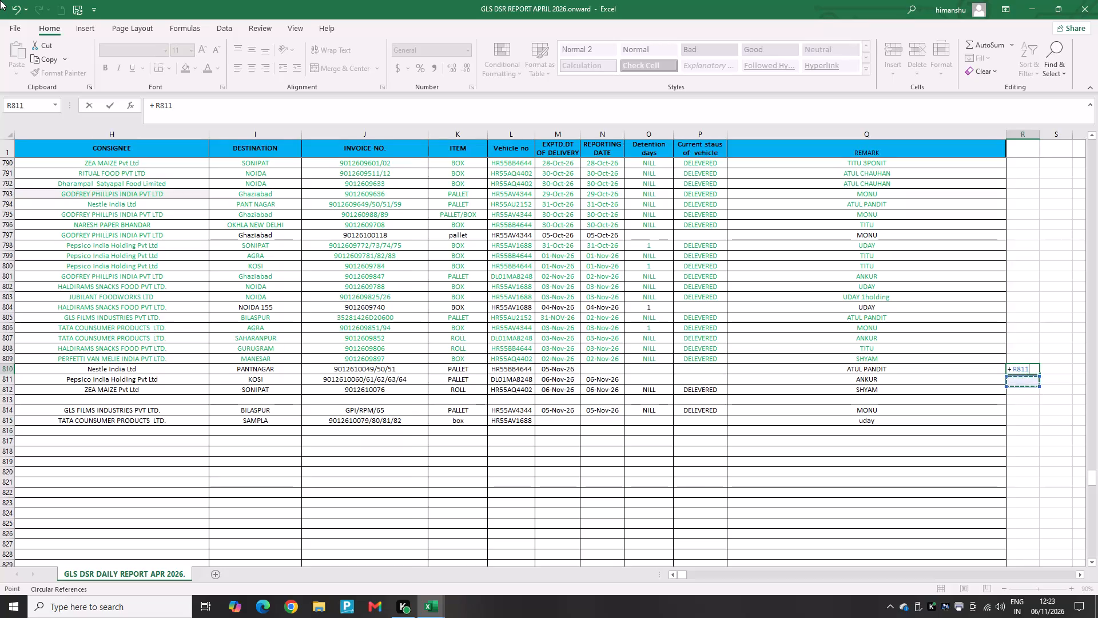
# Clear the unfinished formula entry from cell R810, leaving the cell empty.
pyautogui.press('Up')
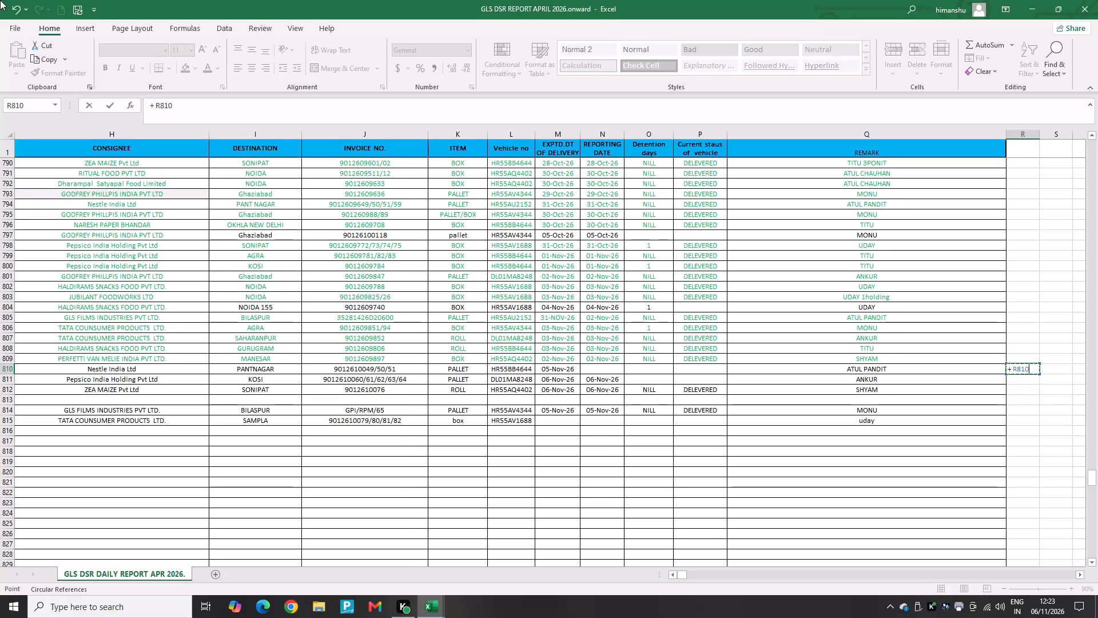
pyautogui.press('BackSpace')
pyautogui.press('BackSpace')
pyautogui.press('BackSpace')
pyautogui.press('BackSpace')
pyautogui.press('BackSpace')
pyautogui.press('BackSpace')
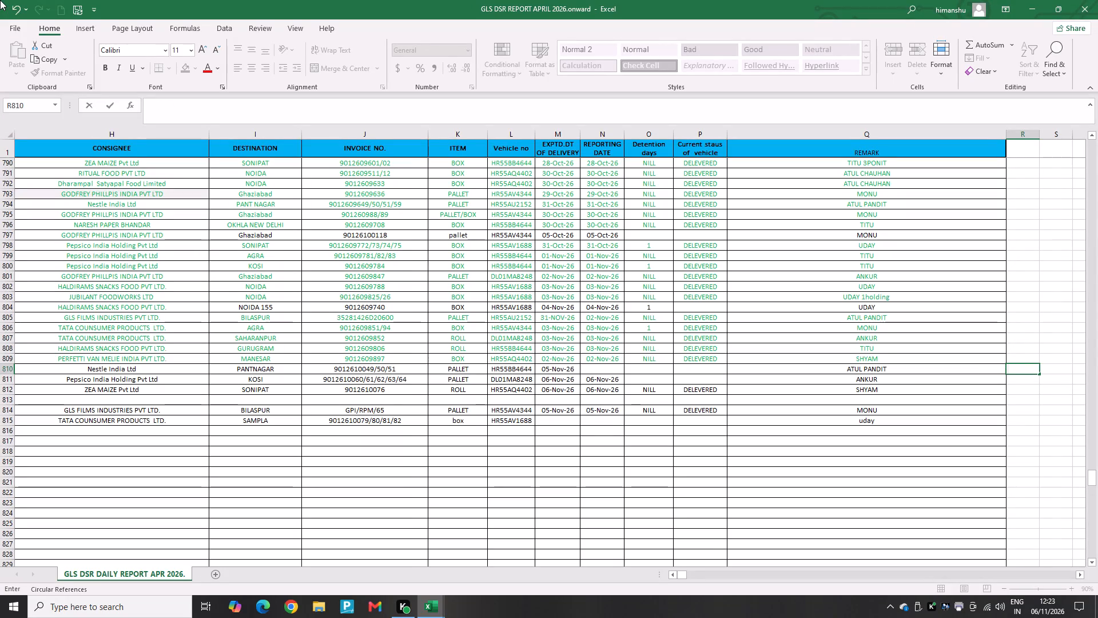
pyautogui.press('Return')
pyautogui.press('Left')
pyautogui.press('Left')
pyautogui.press('Left')
pyautogui.press('Left')
pyautogui.press('Left')
pyautogui.press('Left')
pyautogui.press('Left')
pyautogui.press('Left')
pyautogui.press('Left')
pyautogui.press('Down')
pyautogui.press('Right')
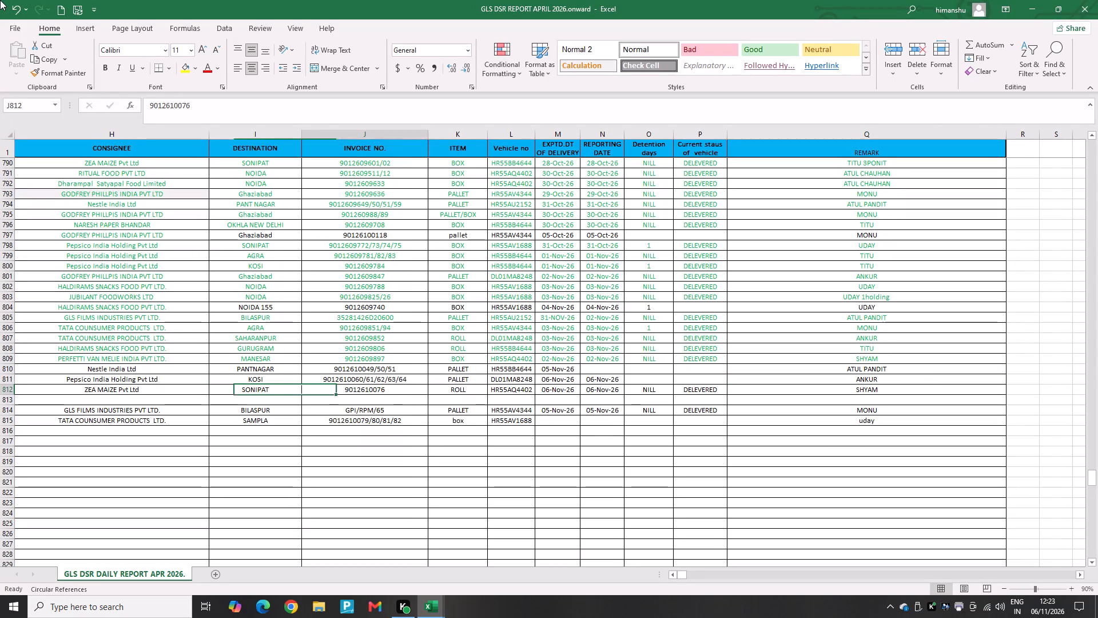
pyautogui.press('Down')
pyautogui.press('Left')
pyautogui.press('Left')
pyautogui.press('Left')
pyautogui.press('Left')
pyautogui.press('Left')
pyautogui.press('Left')
pyautogui.press('Left')
pyautogui.press('Left')
pyautogui.press('Left')
pyautogui.press('Left')
pyautogui.press('Right')
pyautogui.press('Right')
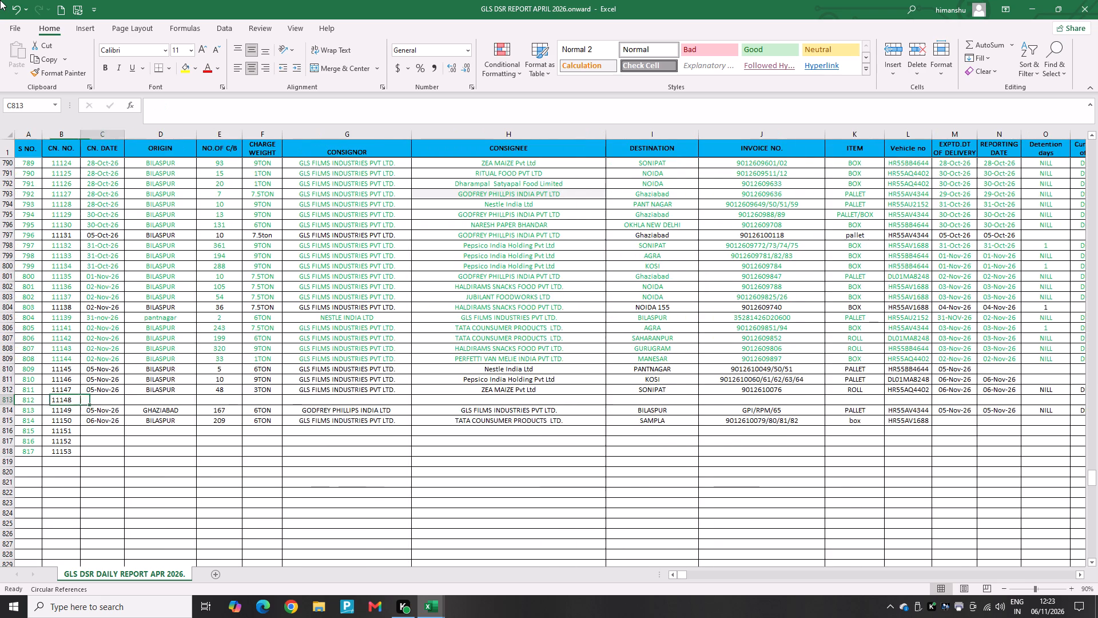
pyautogui.press('Right')
pyautogui.press('Right')
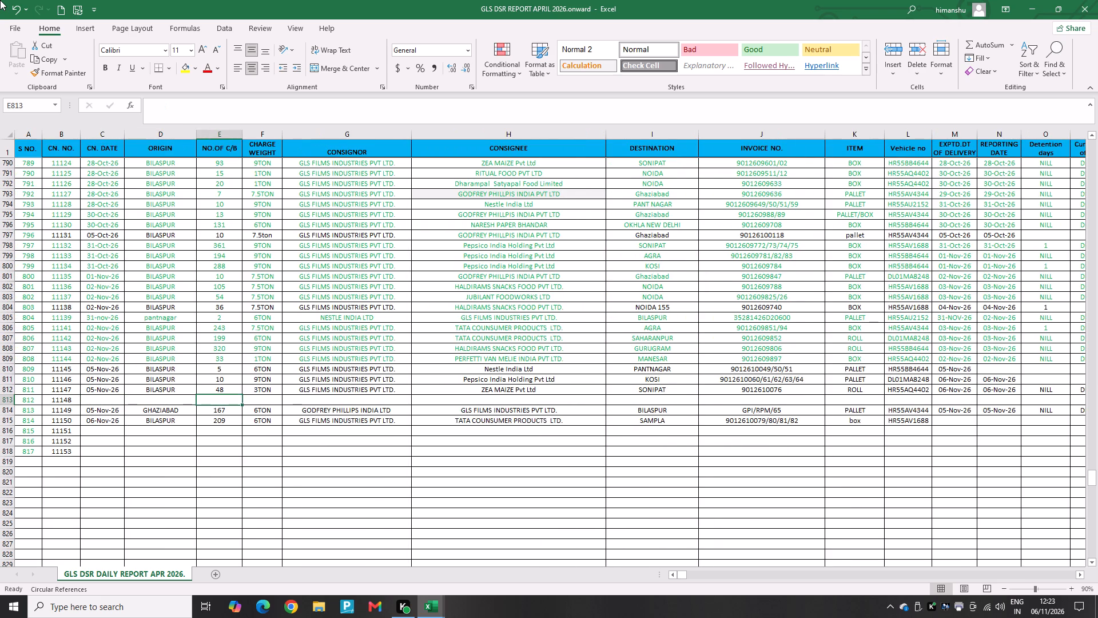
pyautogui.press('Right')
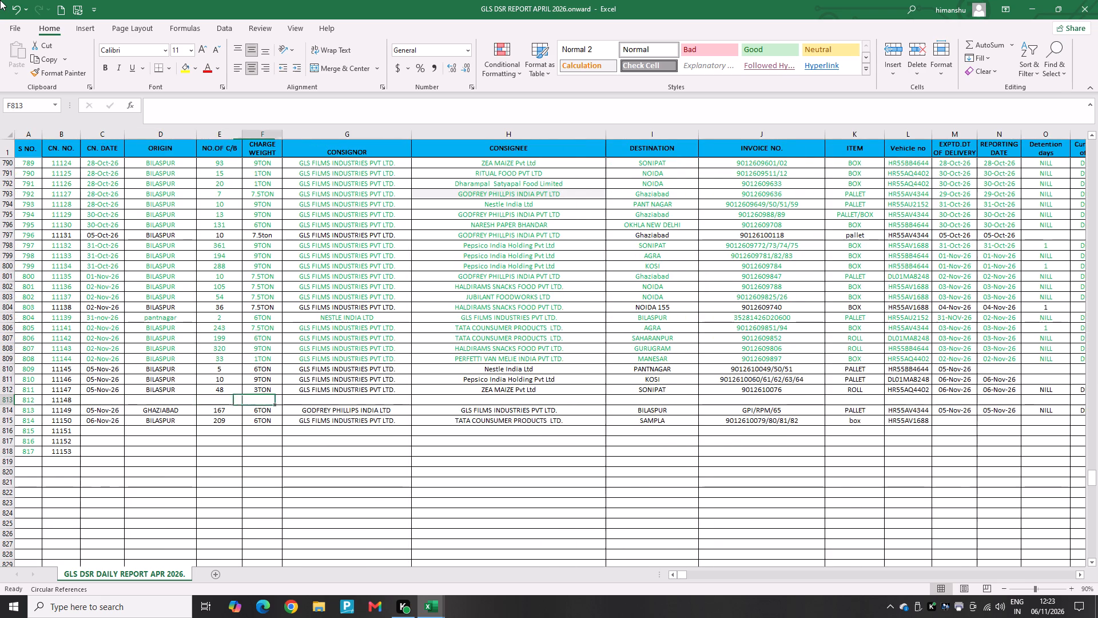
pyautogui.press('Right')
pyautogui.press('Right')
pyautogui.press('Right')
pyautogui.press('Right')
pyautogui.press('Right')
pyautogui.press('Right')
pyautogui.press('Right')
pyautogui.press('Right')
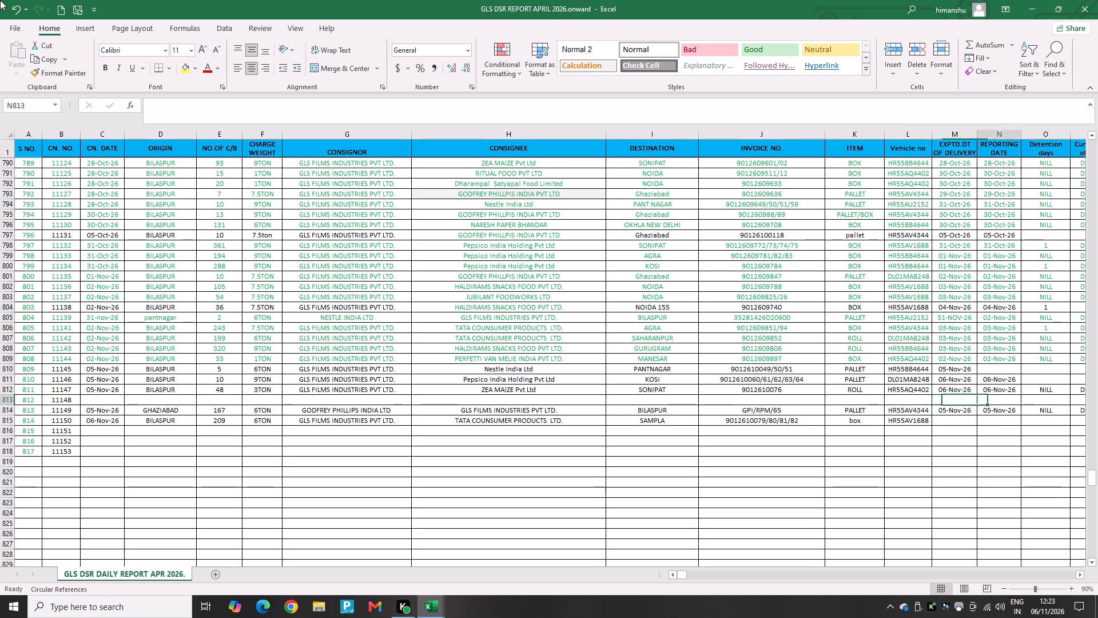
pyautogui.press('Right')
pyautogui.press('Right')
# Check the reporting date, detention days and vehicle status cells of the Pepsico India Holding Kosi shipment in row 811.
pyautogui.press('Up')
pyautogui.press('Up')
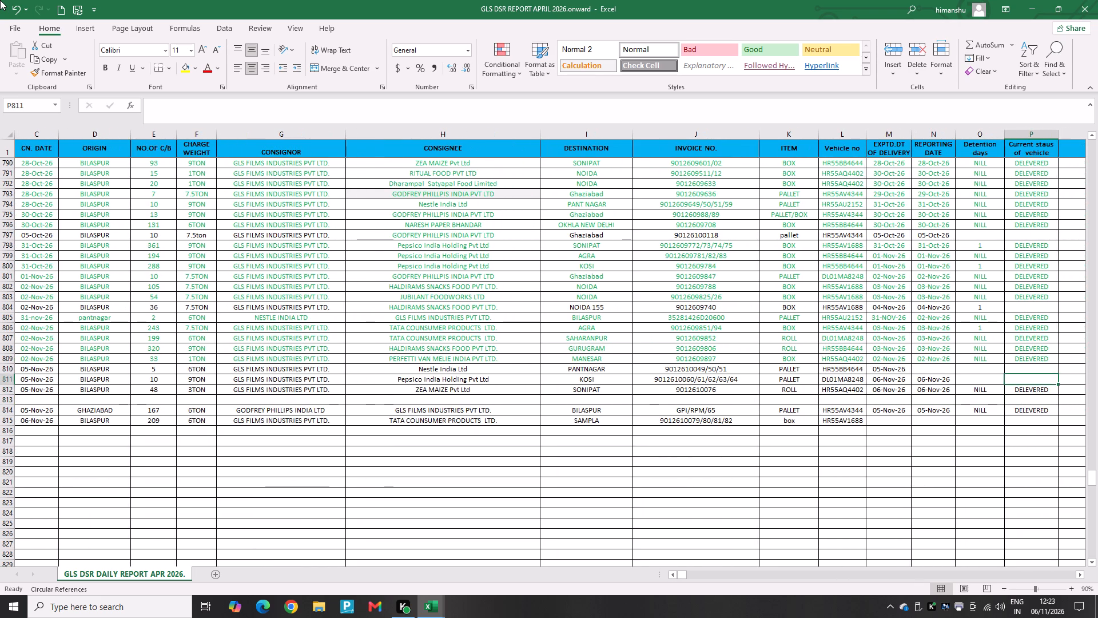
pyautogui.press('Left')
pyautogui.press('Left')
pyautogui.press('Right')
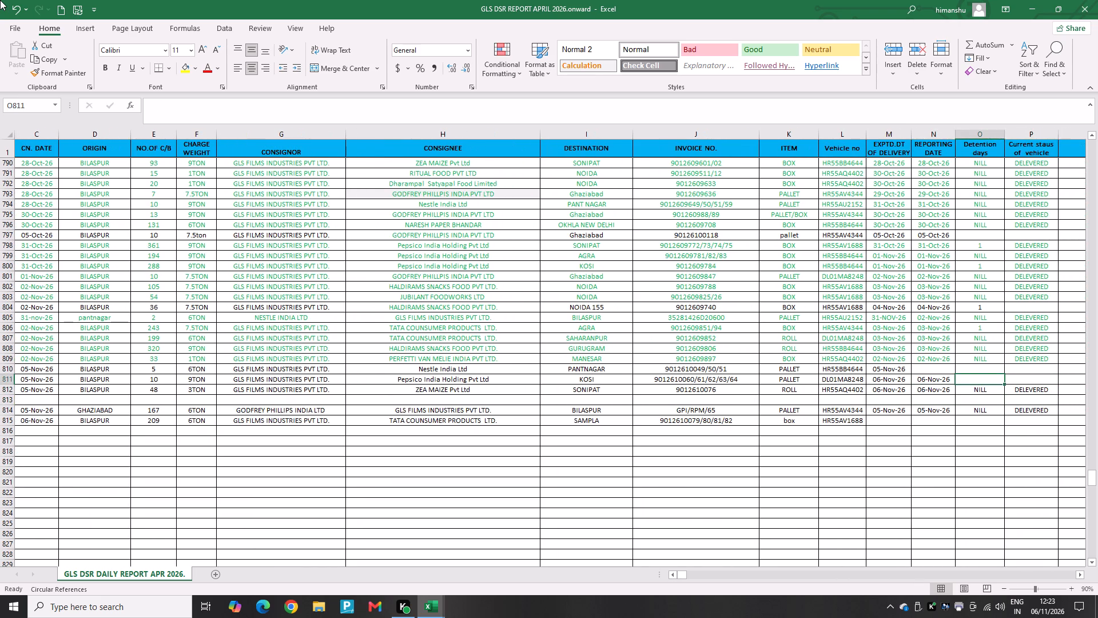
pyautogui.press('Right')
pyautogui.press('Right')
pyautogui.press('Right')
pyautogui.press('Left')
pyautogui.press('Left')
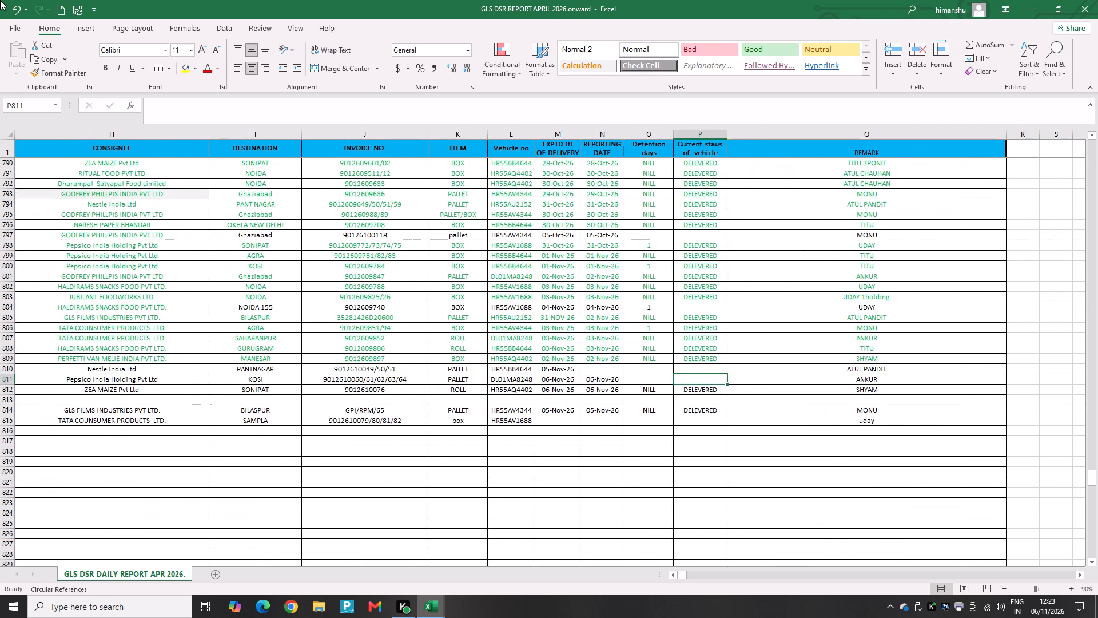
pyautogui.press('Left')
pyautogui.press('Left')
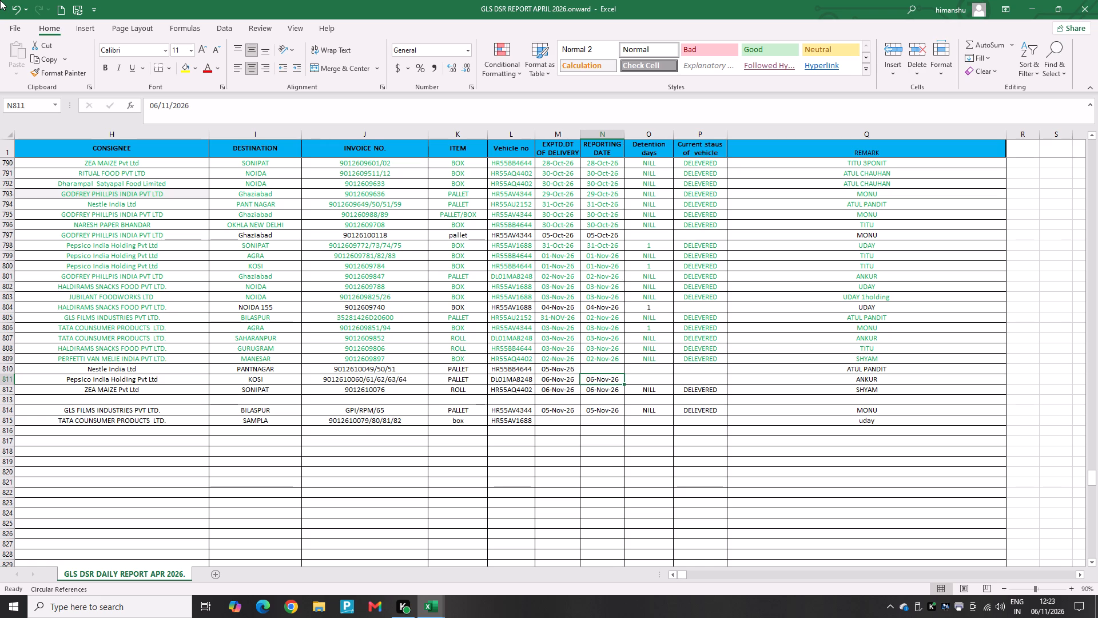
# Set the expected delivery date of the Nestle India Ltd Pantnagar shipment in row 810 to 06-Nov-26.
pyautogui.press('Up')
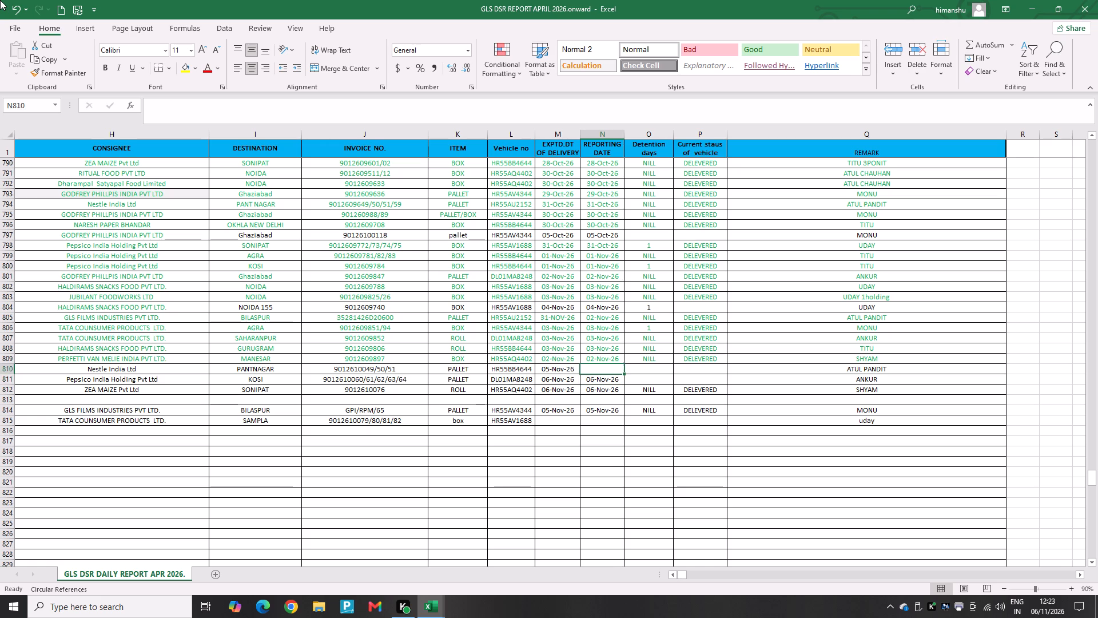
pyautogui.press('Left')
pyautogui.write('06-')
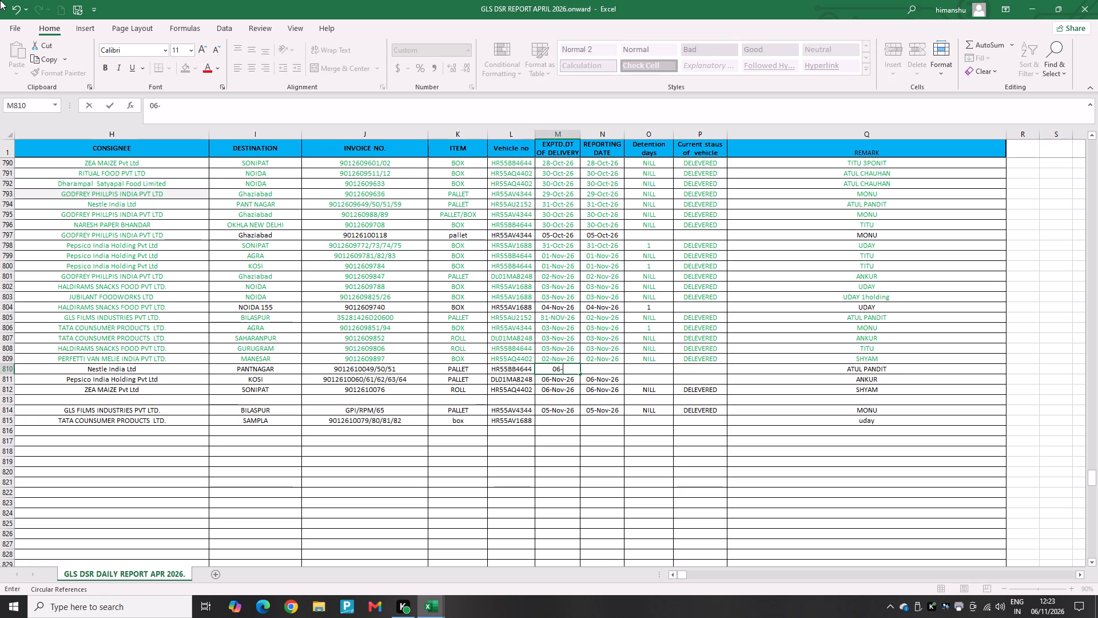
pyautogui.press('space')
pyautogui.write('NO')
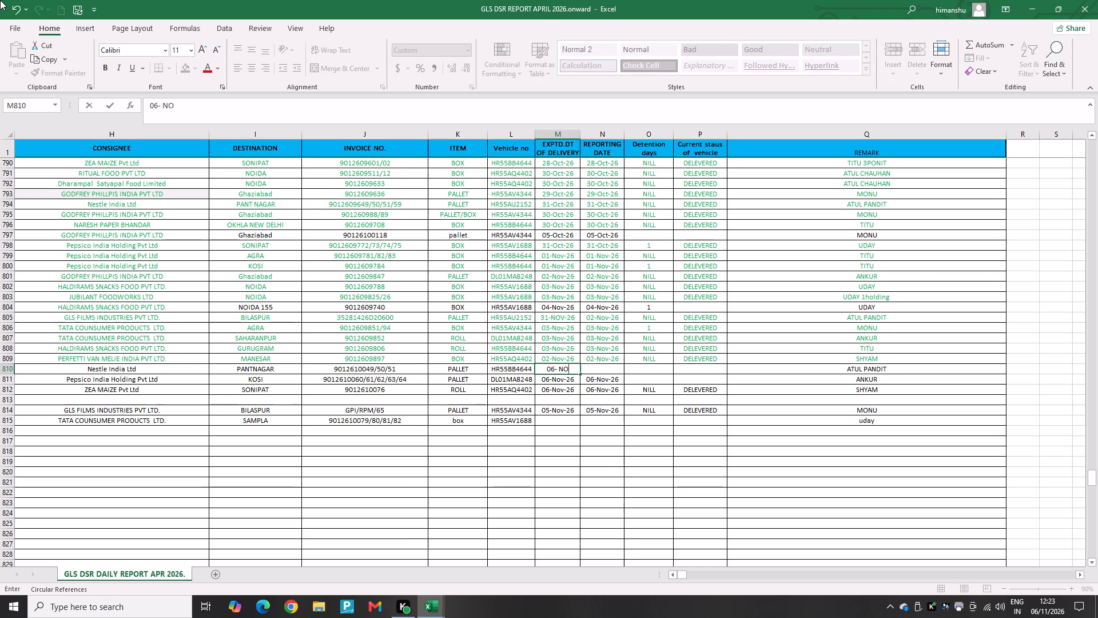
pyautogui.press('v')
pyautogui.write('-26')
pyautogui.press('Right')
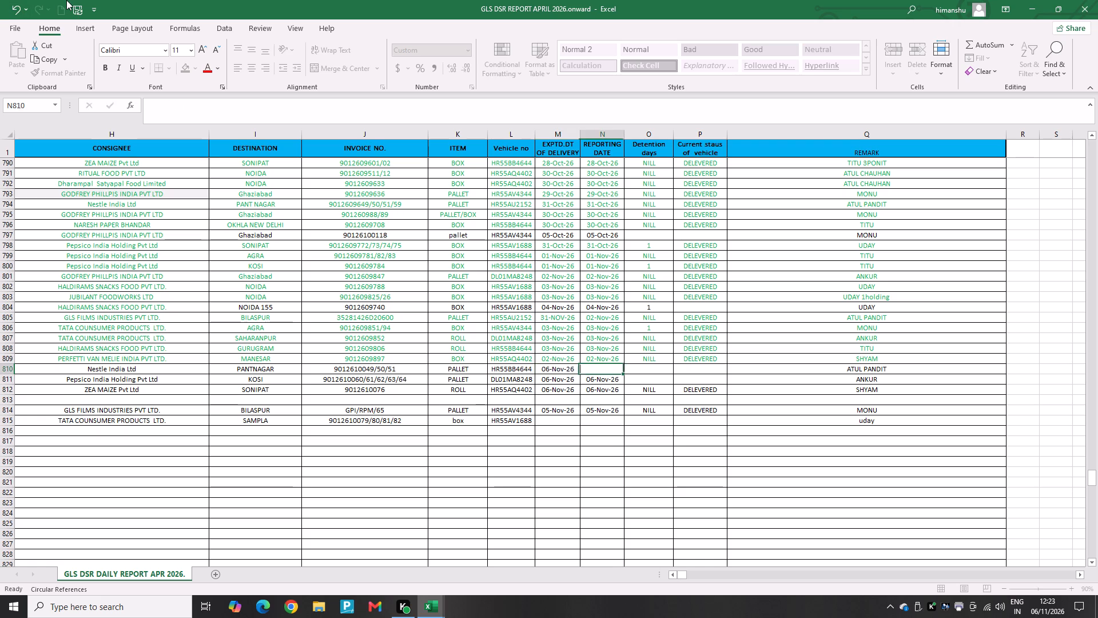
# Enter 06-Nov-26 as the reporting date of the Nestle India Ltd Pantnagar shipment in row 810.
pyautogui.write('06-')
pyautogui.write('NOV*')
pyautogui.press('BackSpace')
pyautogui.press('*')
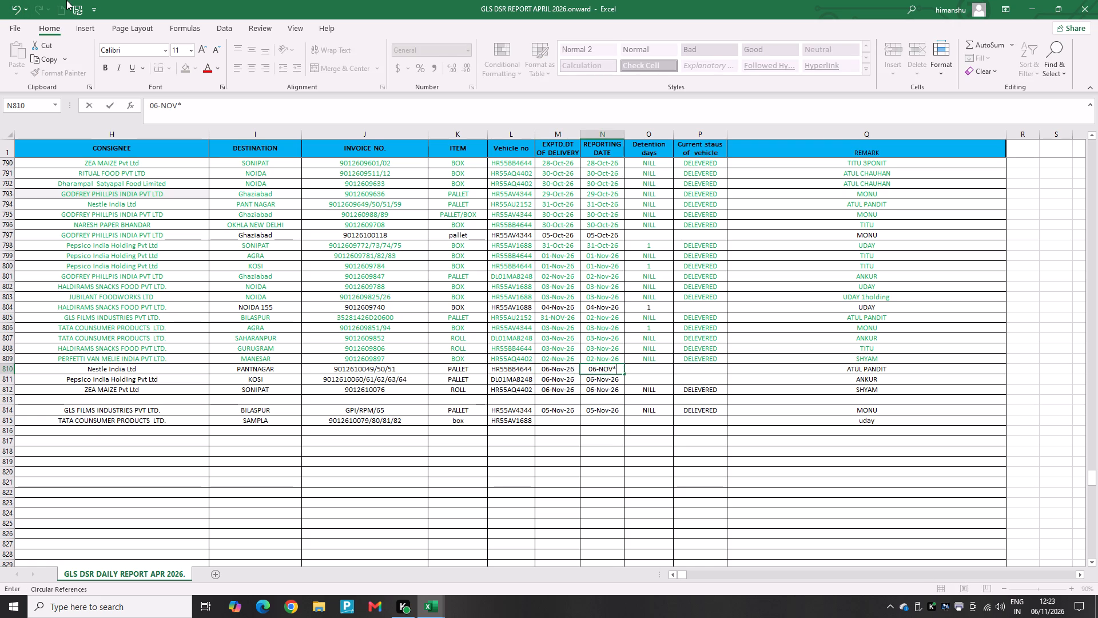
pyautogui.press('BackSpace')
pyautogui.write('-26')
pyautogui.press('Right')
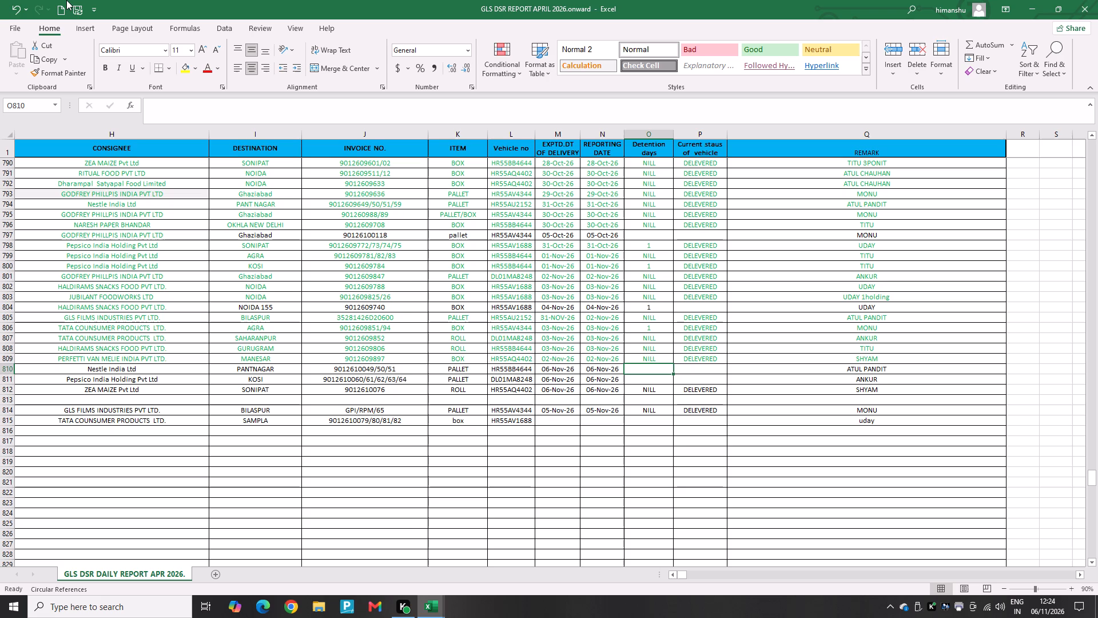
pyautogui.press('Down')
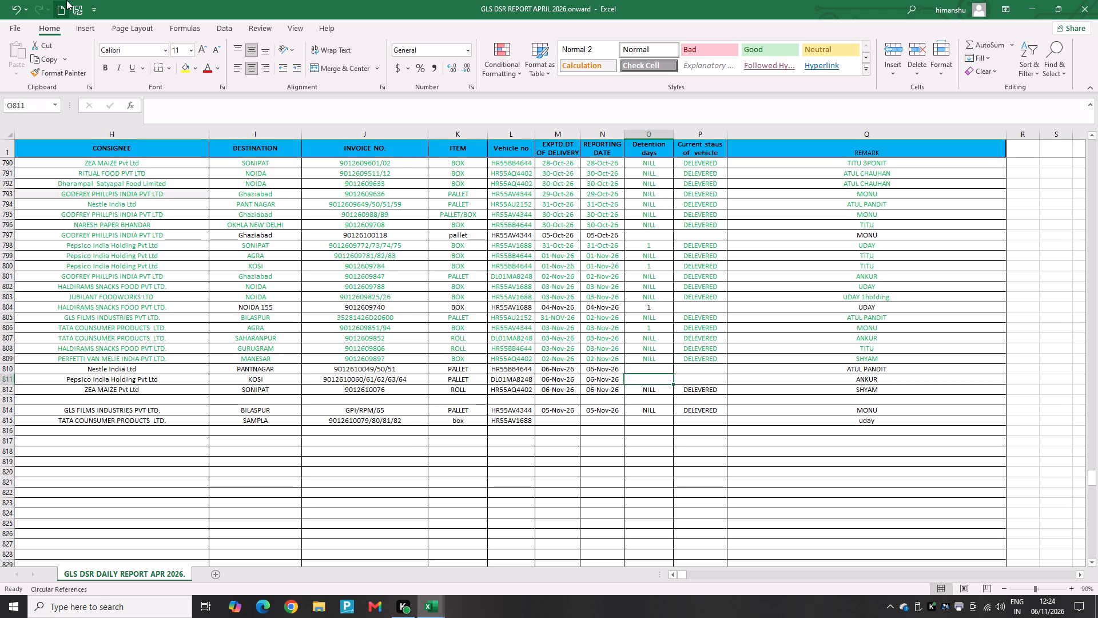
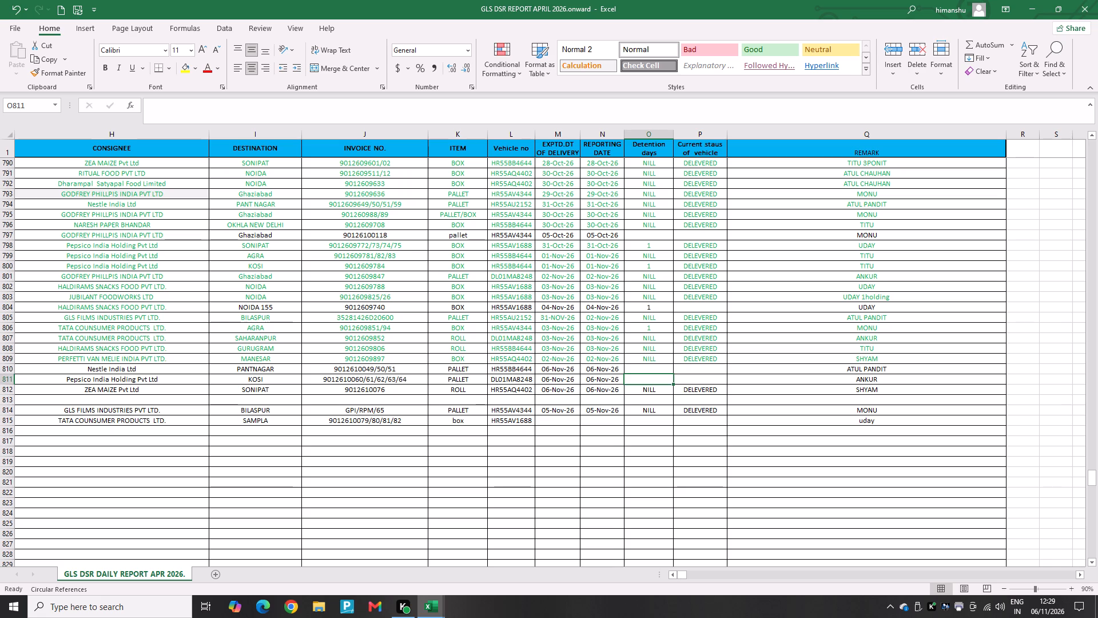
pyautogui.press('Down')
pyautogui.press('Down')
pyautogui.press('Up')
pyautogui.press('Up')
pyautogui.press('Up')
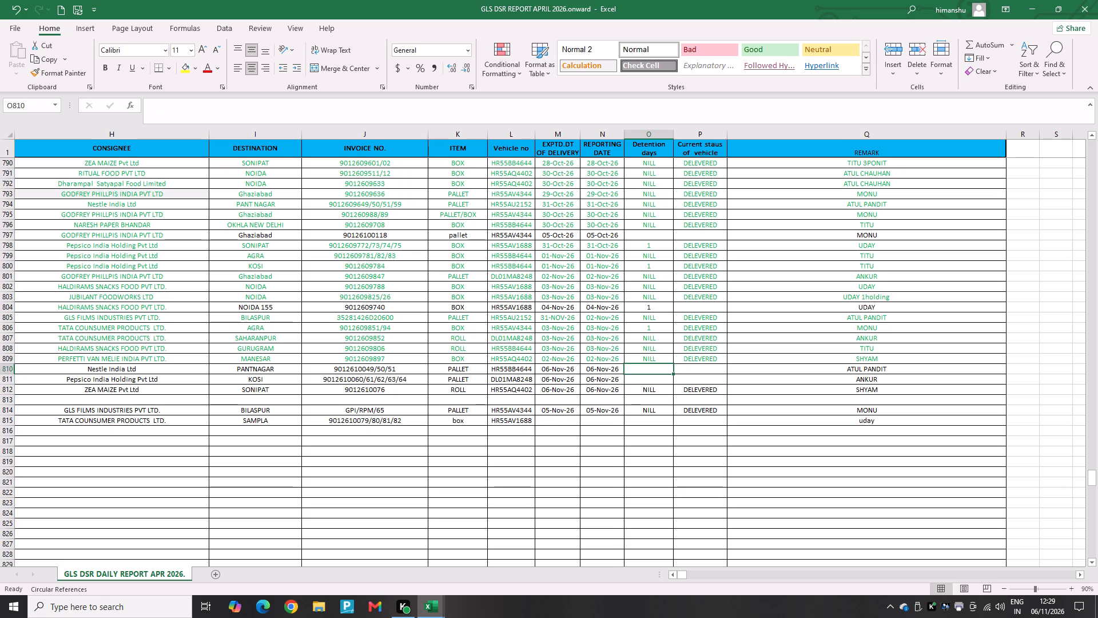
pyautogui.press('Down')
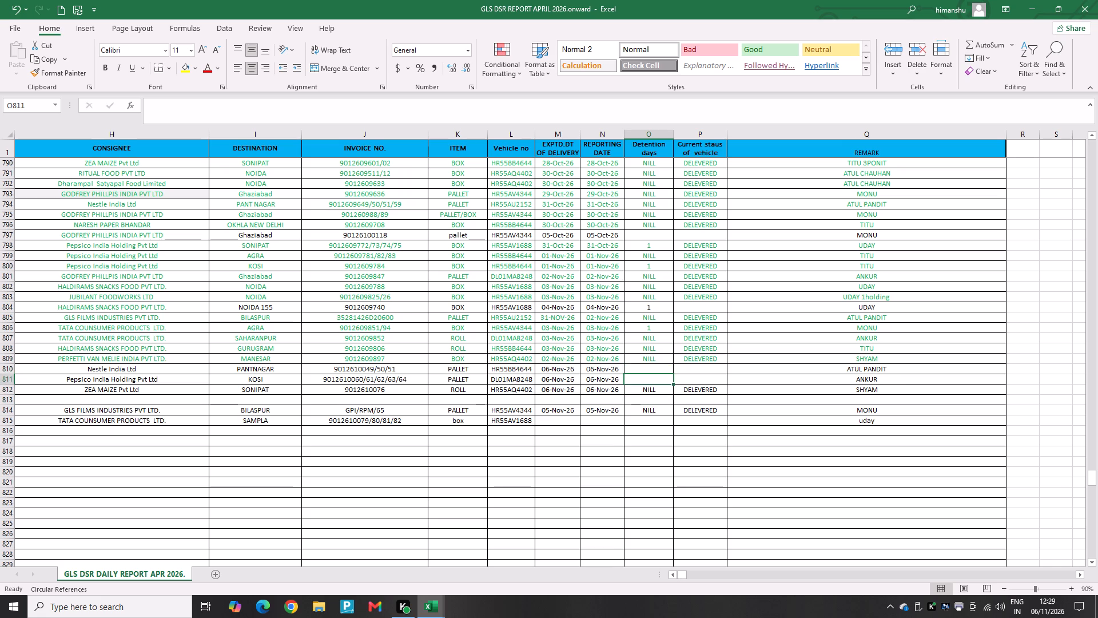
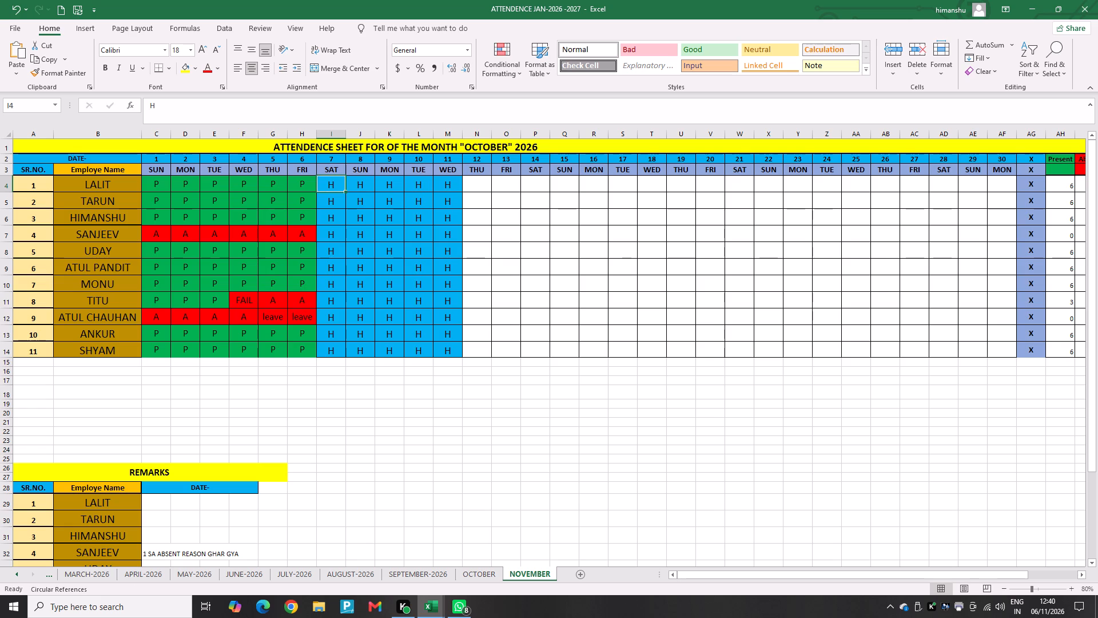
# Clear the H marks for 7 to 11 November for all employees in rows 4 to 14 by filling from blank column N.
pyautogui.click(491, 187)
pyautogui.click(488, 191)
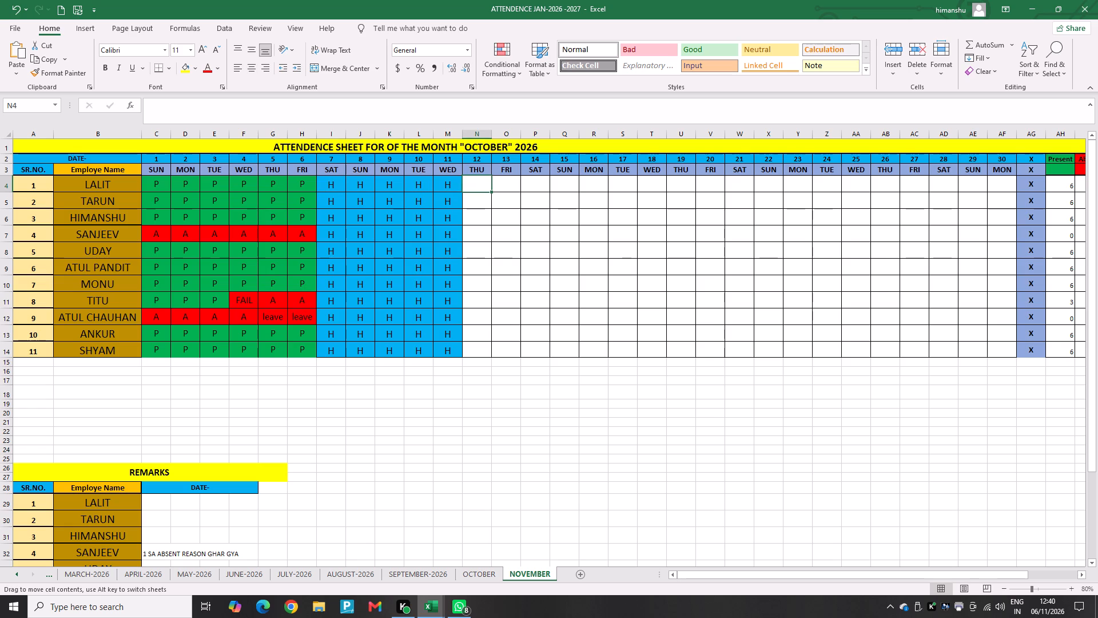
pyautogui.keyDown('ctrl'); pyautogui.moveTo(490, 192); pyautogui.dragTo(488, 199); pyautogui.keyUp('ctrl')
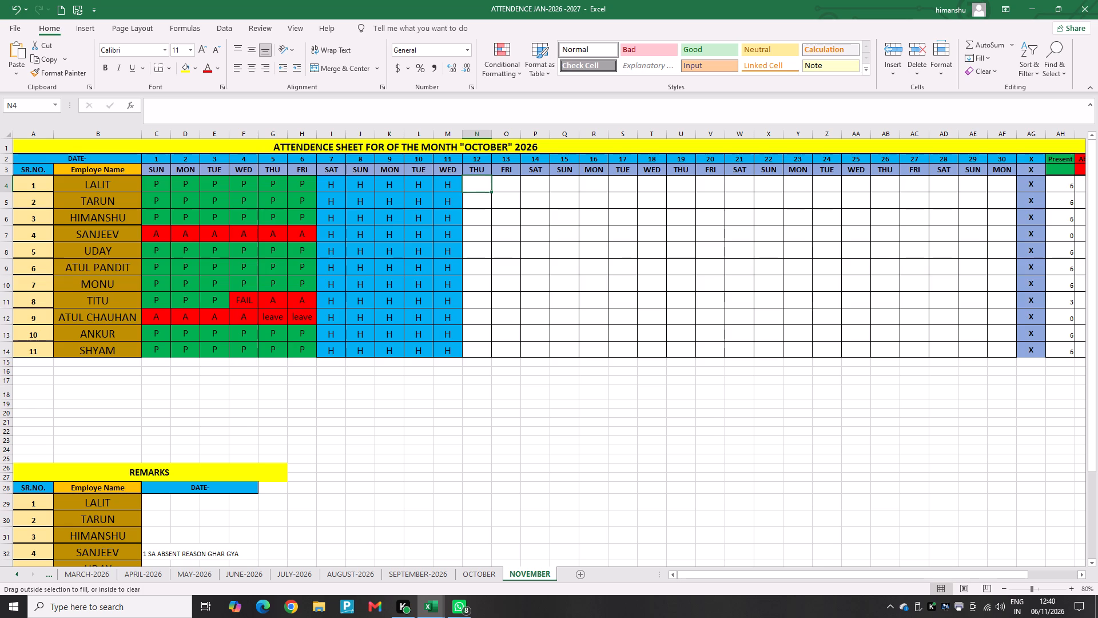
pyautogui.keyDown('ctrl'); pyautogui.moveTo(488, 199); pyautogui.dragTo(499, 355); pyautogui.keyUp('ctrl')
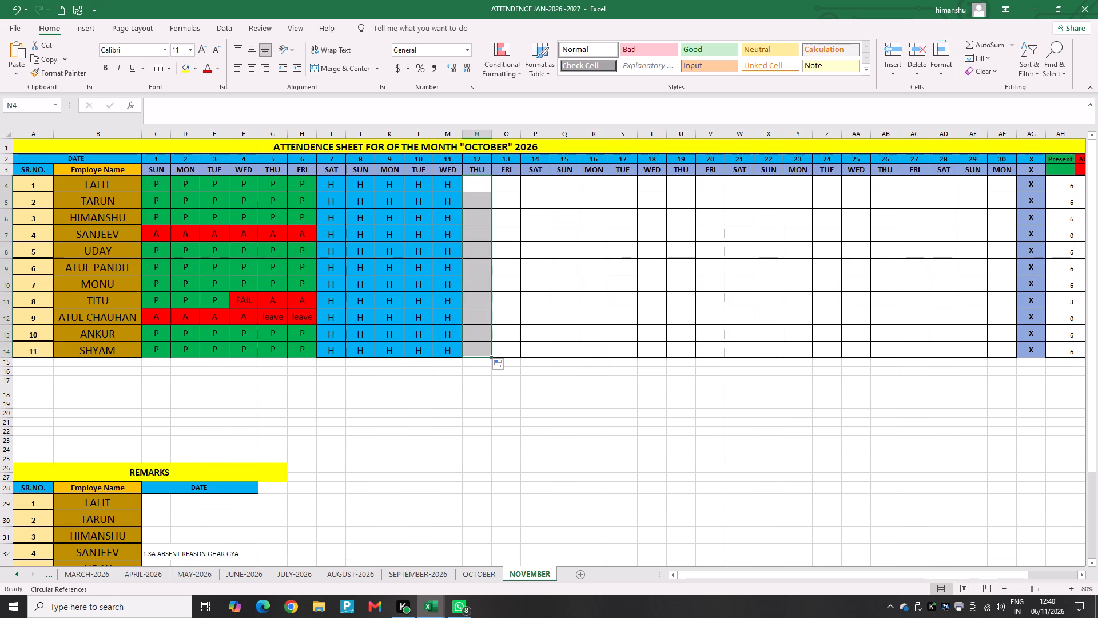
pyautogui.moveTo(491, 357); pyautogui.dragTo(328, 360)
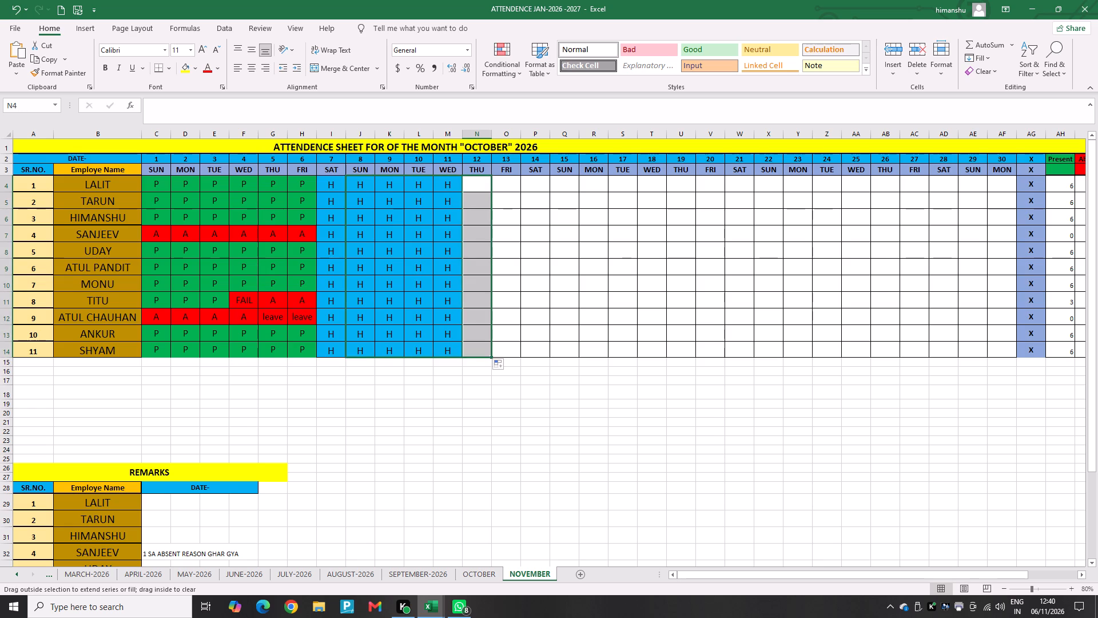
pyautogui.moveTo(328, 360); pyautogui.dragTo(327, 360)
pyautogui.click(560, 310)
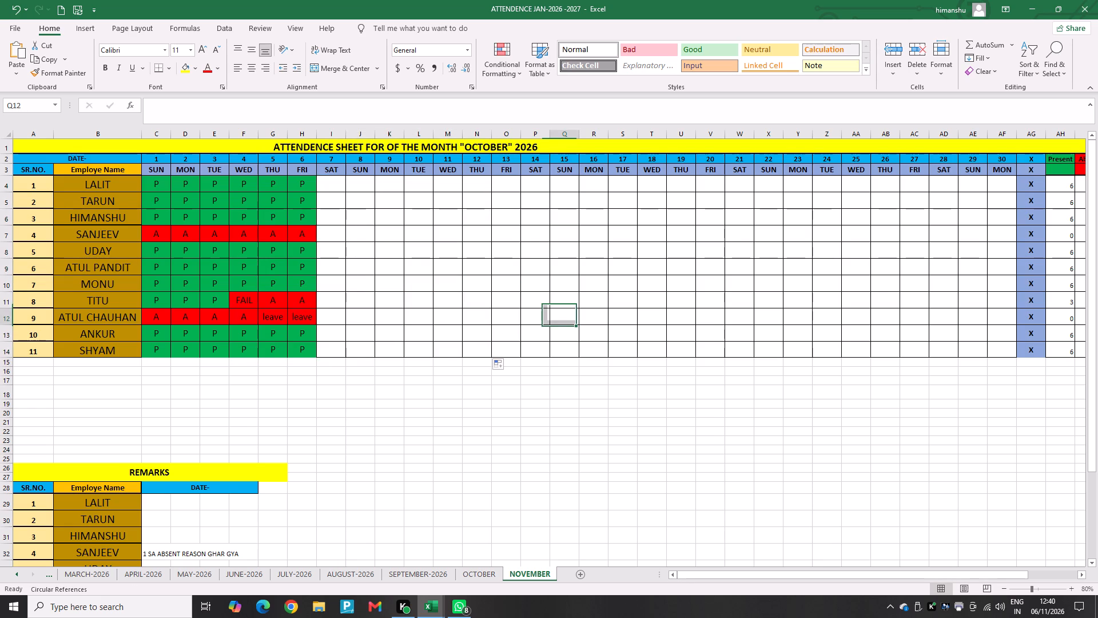
# Save the attendance workbook.
pyautogui.hotkey('ctrl', 's')
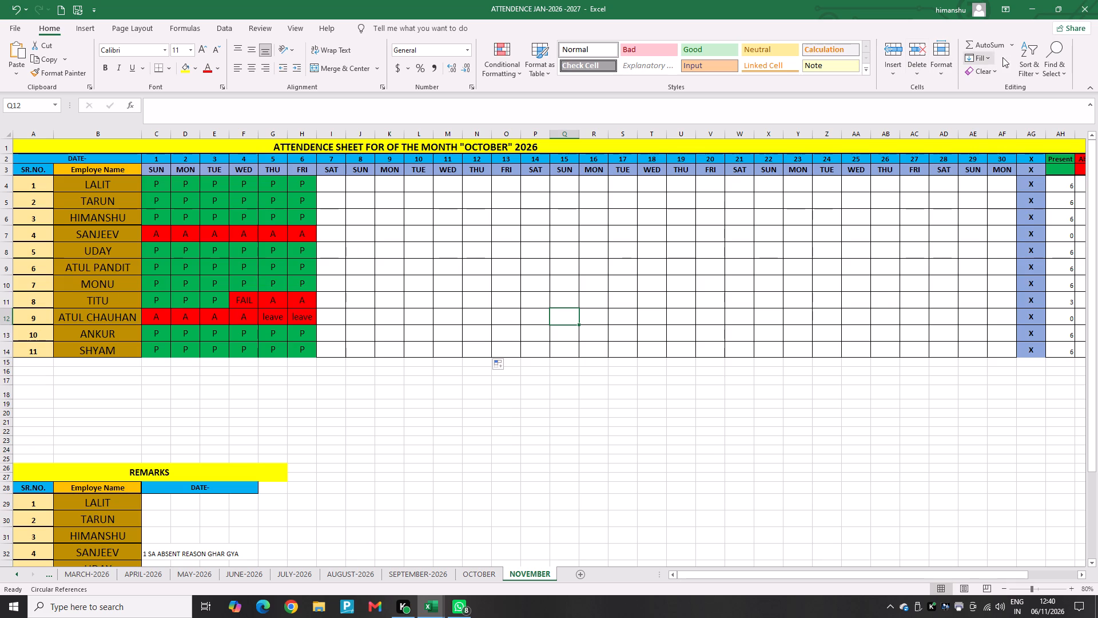
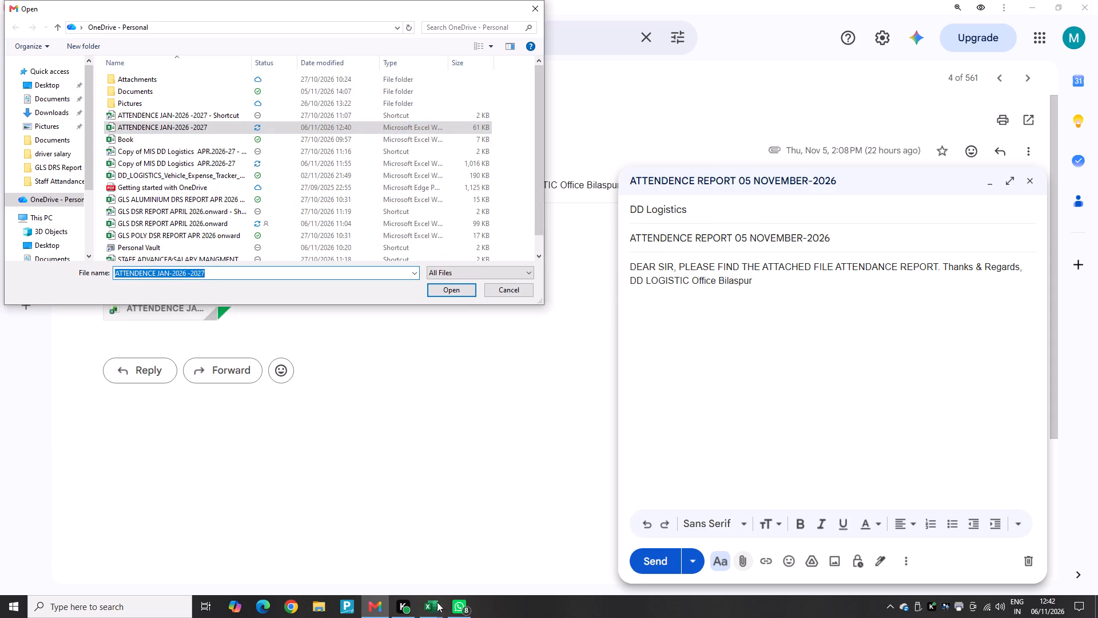
# Switch to the ATTENDENCE JAN-2026 -2027 workbook in Excel, save it and close it.
pyautogui.click(430, 615)
pyautogui.click(519, 565)
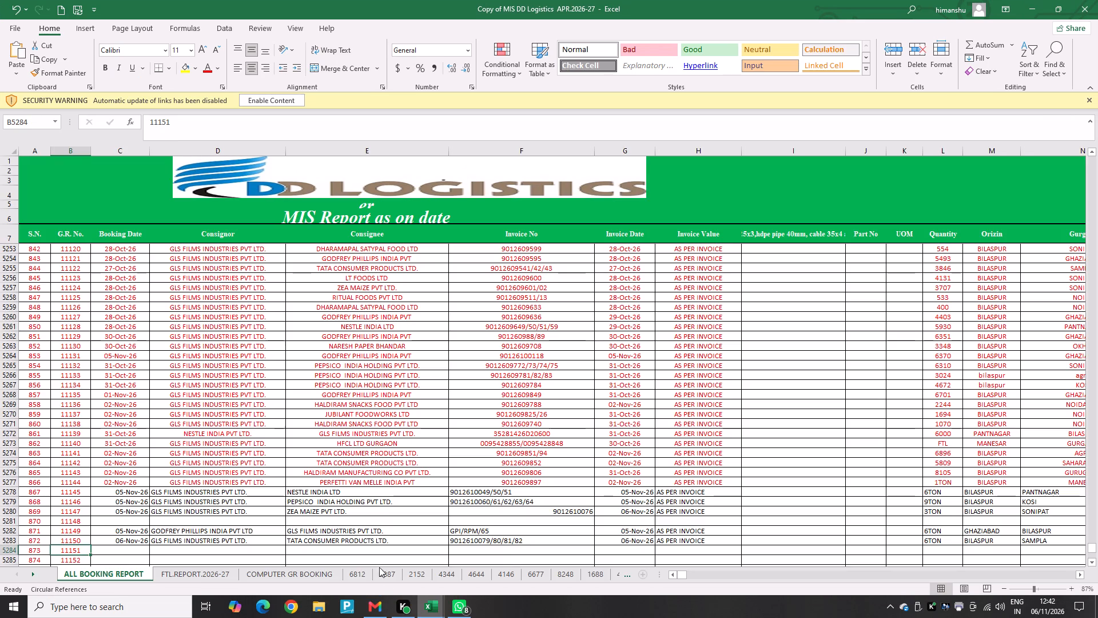
pyautogui.click(436, 611)
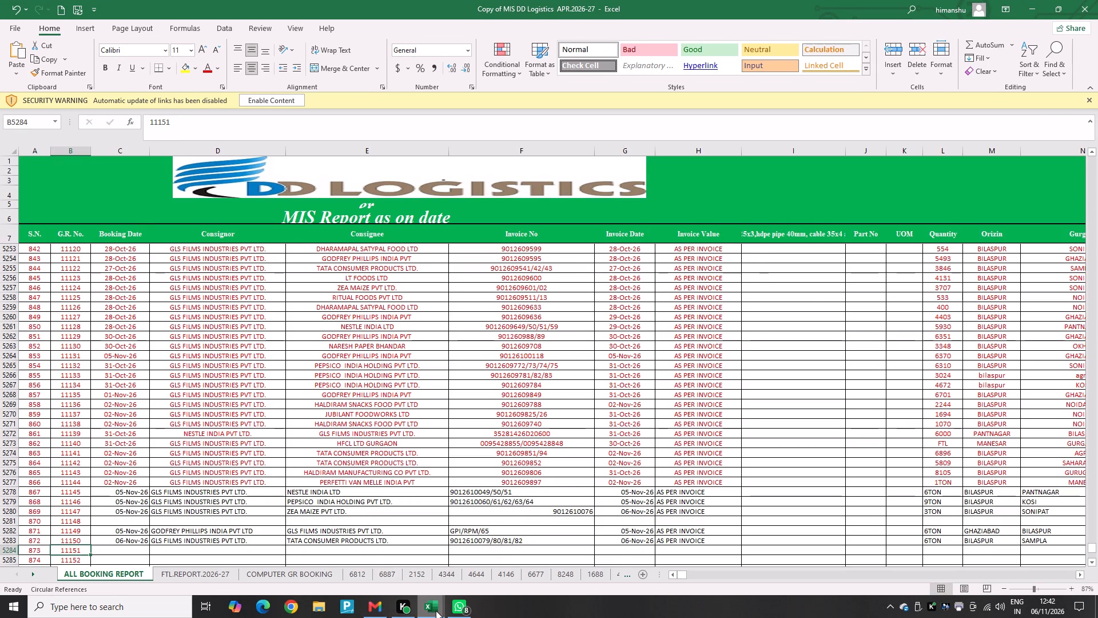
pyautogui.click(337, 584)
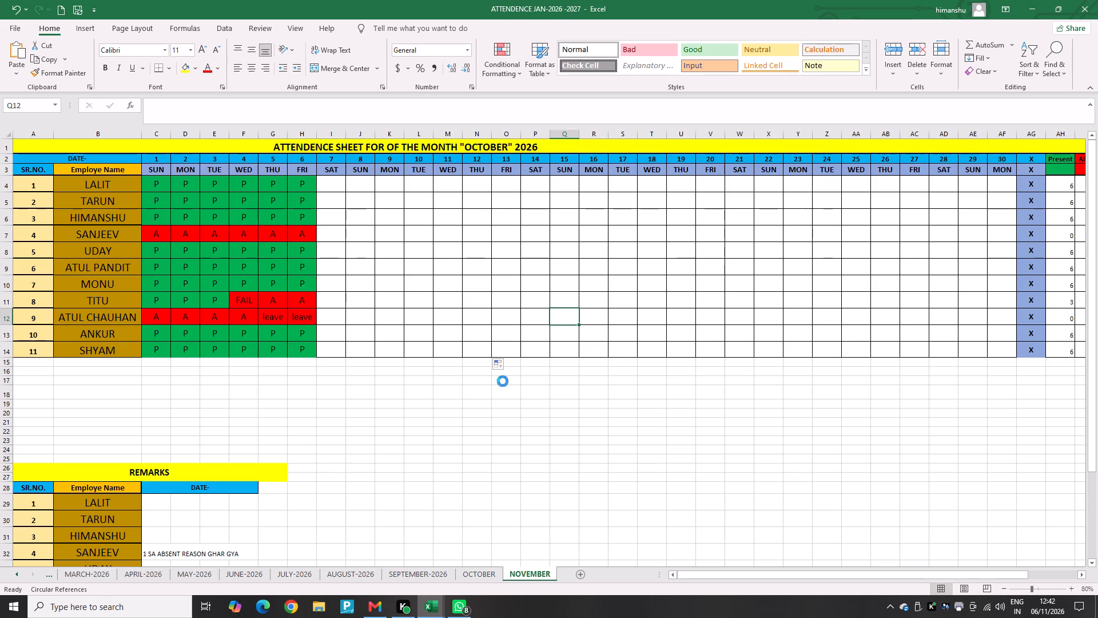
pyautogui.hotkey('ctrl', 's')
pyautogui.click(1081, 12)
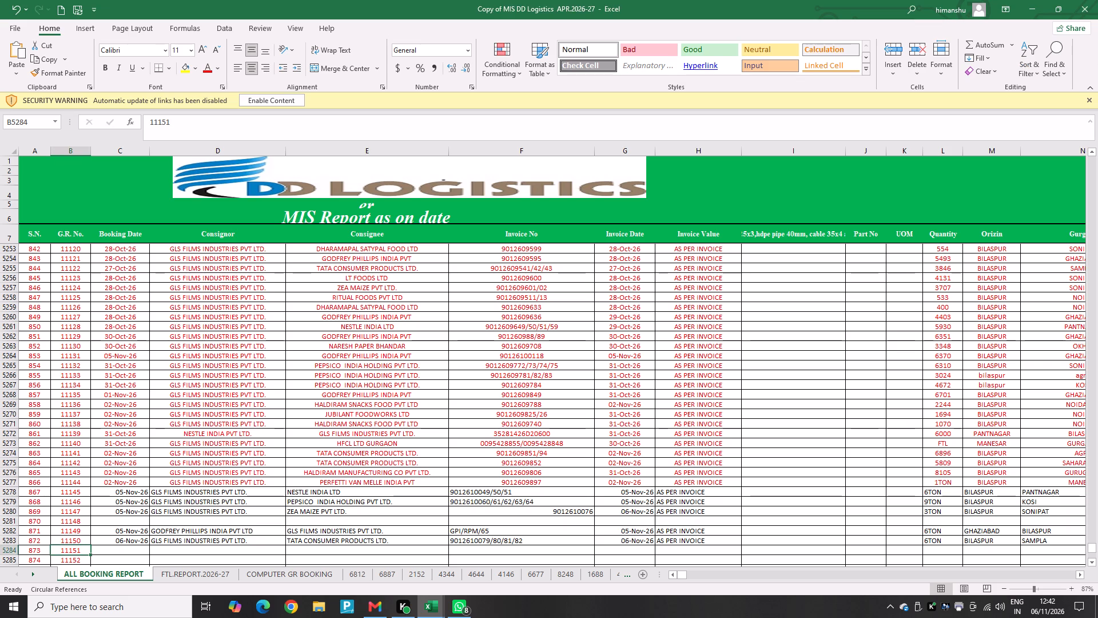
# Save the GLS DSR REPORT APRIL 2026 workbook and close it.
pyautogui.click(425, 609)
pyautogui.click(417, 574)
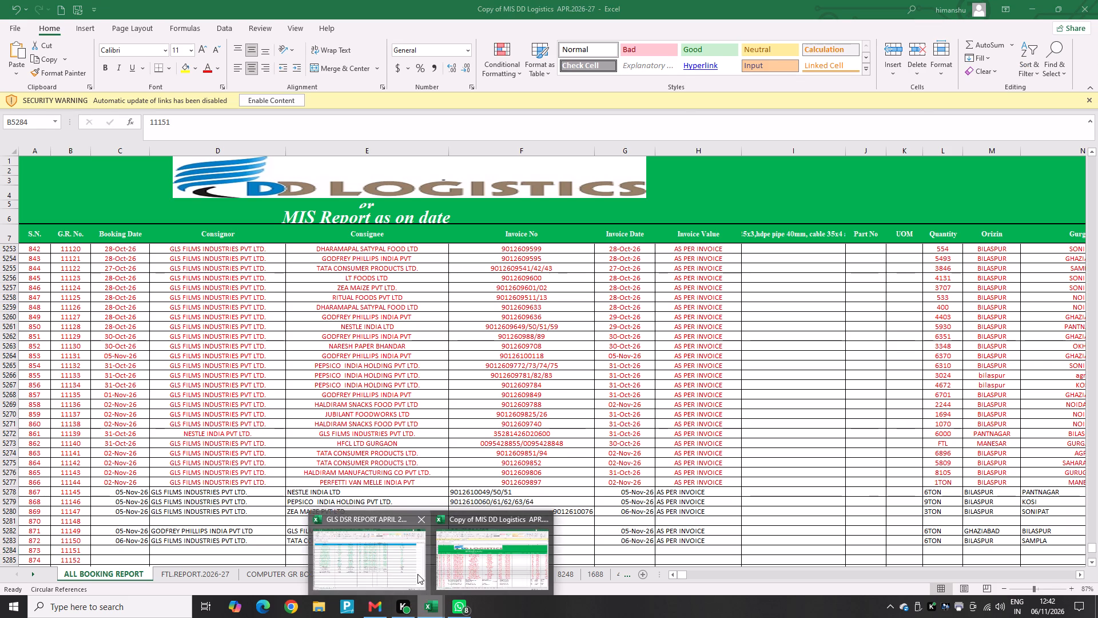
pyautogui.hotkey('ctrl', 's')
pyautogui.click(1097, 0)
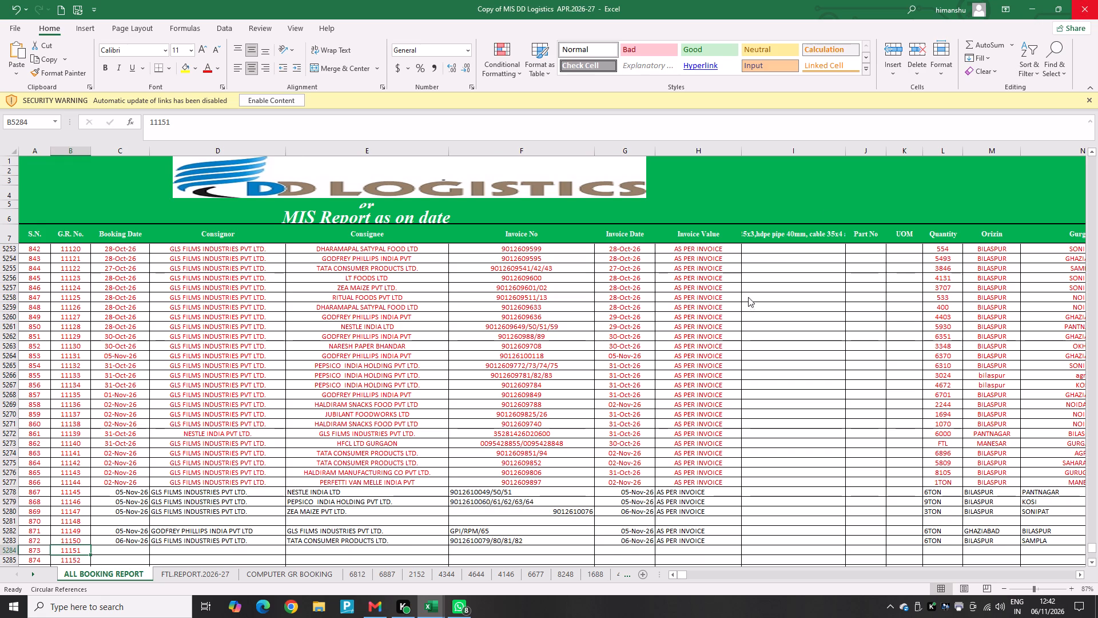
# Return to the attendance report email in Gmail and select the ATTENDENCE JAN-2026 -2027 workbook as its attachment.
pyautogui.click(1039, 0)
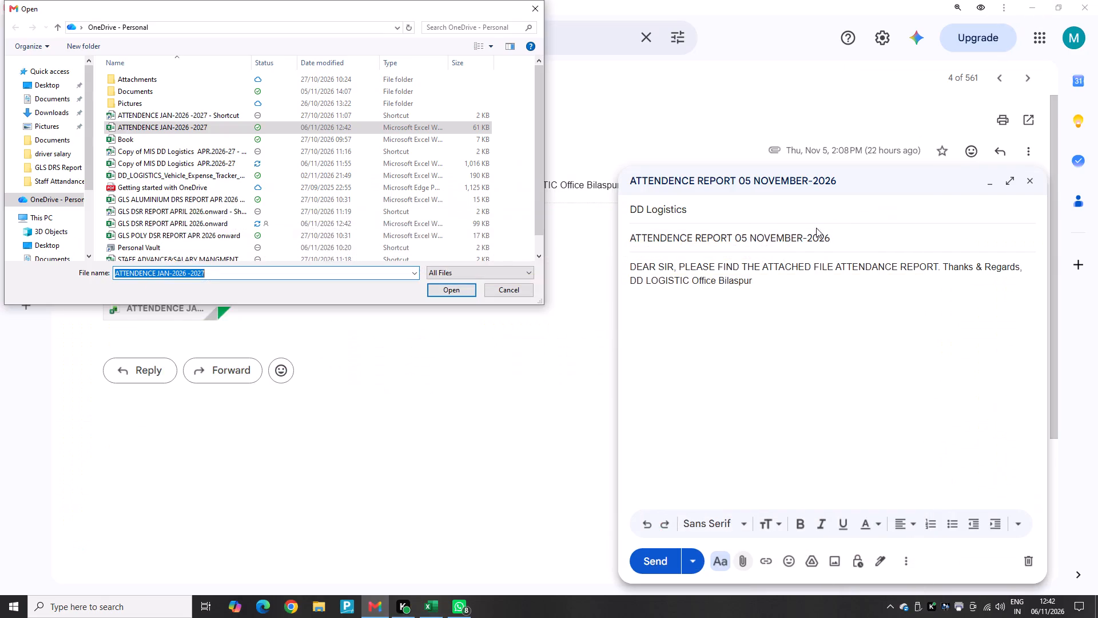
pyautogui.click(750, 565)
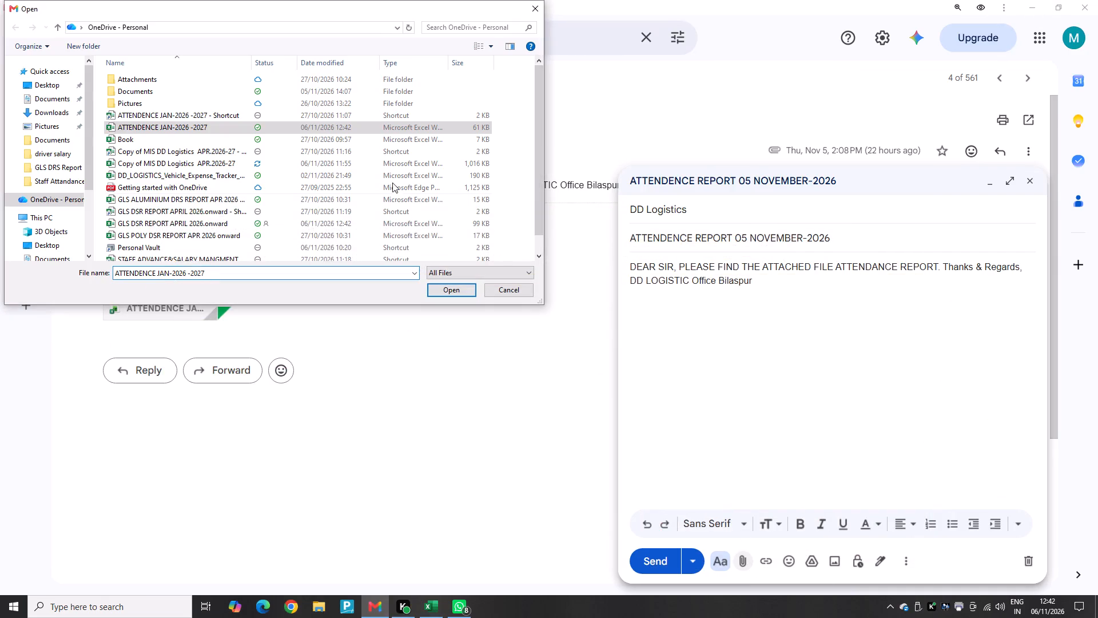
pyautogui.click(330, 130)
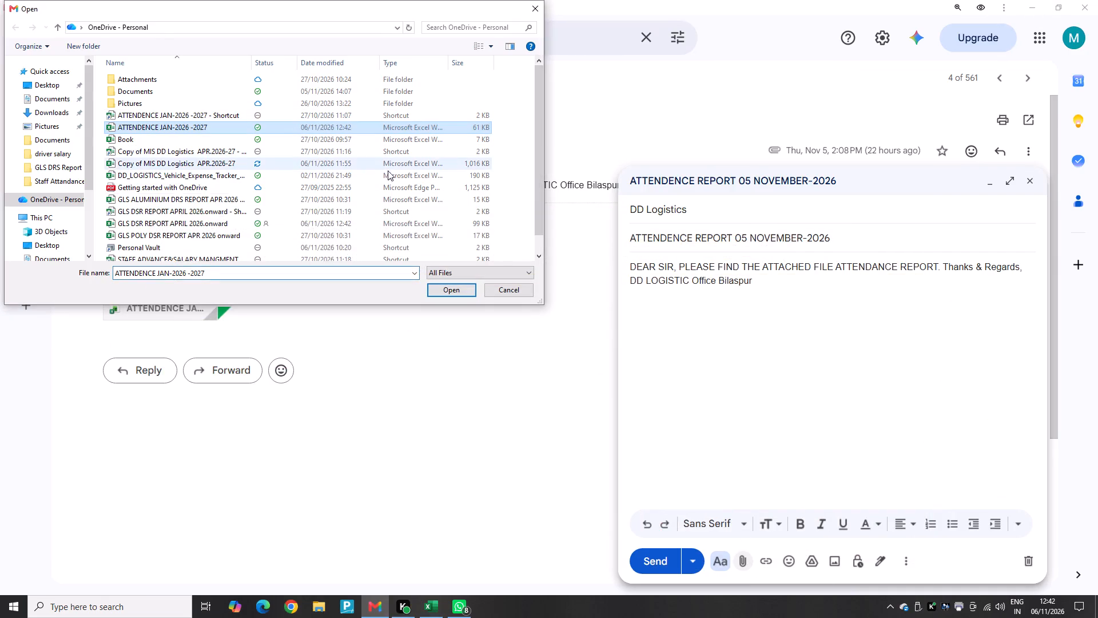
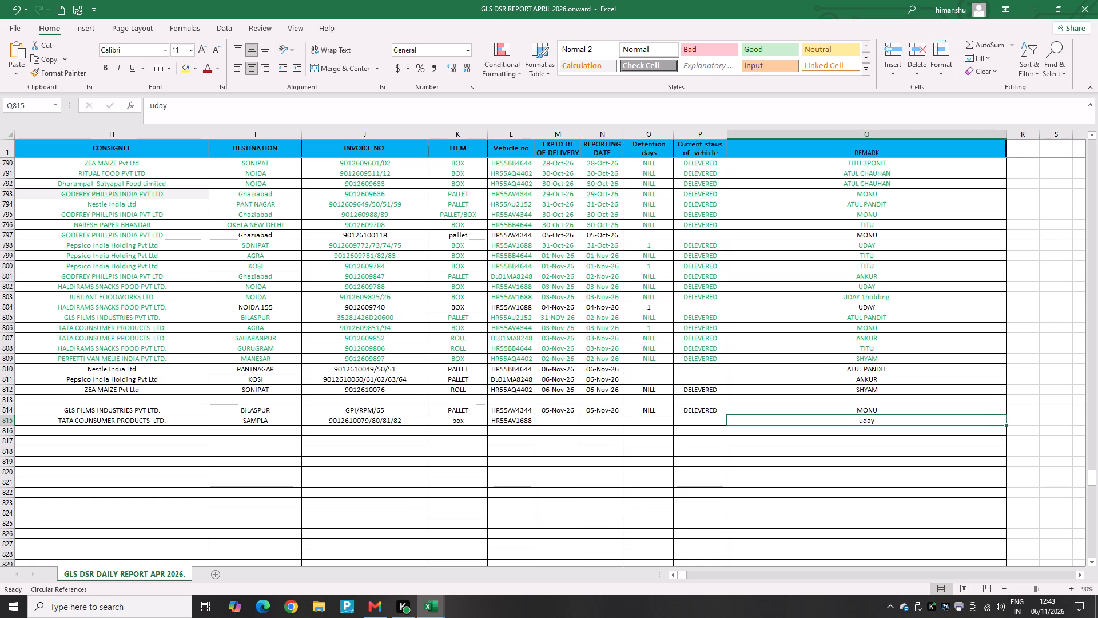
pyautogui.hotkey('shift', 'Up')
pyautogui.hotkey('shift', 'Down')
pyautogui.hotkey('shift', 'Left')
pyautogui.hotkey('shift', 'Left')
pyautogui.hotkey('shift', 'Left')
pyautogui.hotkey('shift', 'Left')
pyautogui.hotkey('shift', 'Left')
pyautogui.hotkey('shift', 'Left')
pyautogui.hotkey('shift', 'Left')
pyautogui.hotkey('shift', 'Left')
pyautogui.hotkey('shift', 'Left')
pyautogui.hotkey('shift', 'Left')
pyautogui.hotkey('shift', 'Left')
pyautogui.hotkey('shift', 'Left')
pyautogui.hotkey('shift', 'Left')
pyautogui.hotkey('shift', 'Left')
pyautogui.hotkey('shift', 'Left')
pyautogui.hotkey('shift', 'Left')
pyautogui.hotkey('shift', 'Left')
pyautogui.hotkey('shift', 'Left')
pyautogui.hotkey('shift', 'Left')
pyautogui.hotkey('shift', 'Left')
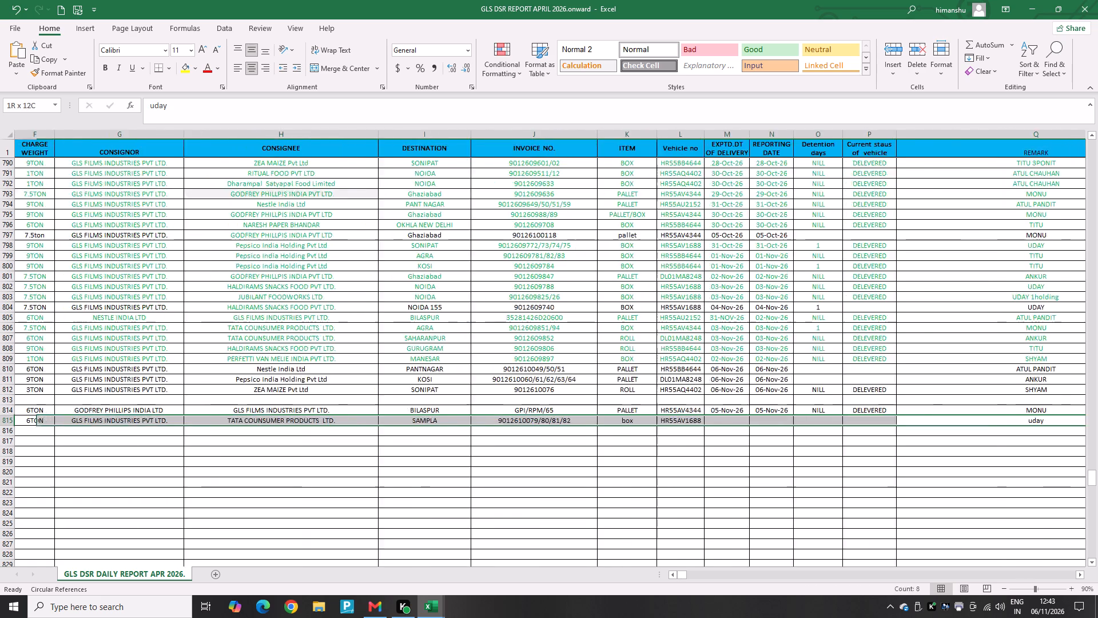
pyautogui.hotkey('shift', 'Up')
# Format row 814 from the serial number through the remark with green text and a white fill.
pyautogui.press('Right')
pyautogui.press('Up')
pyautogui.press('Left')
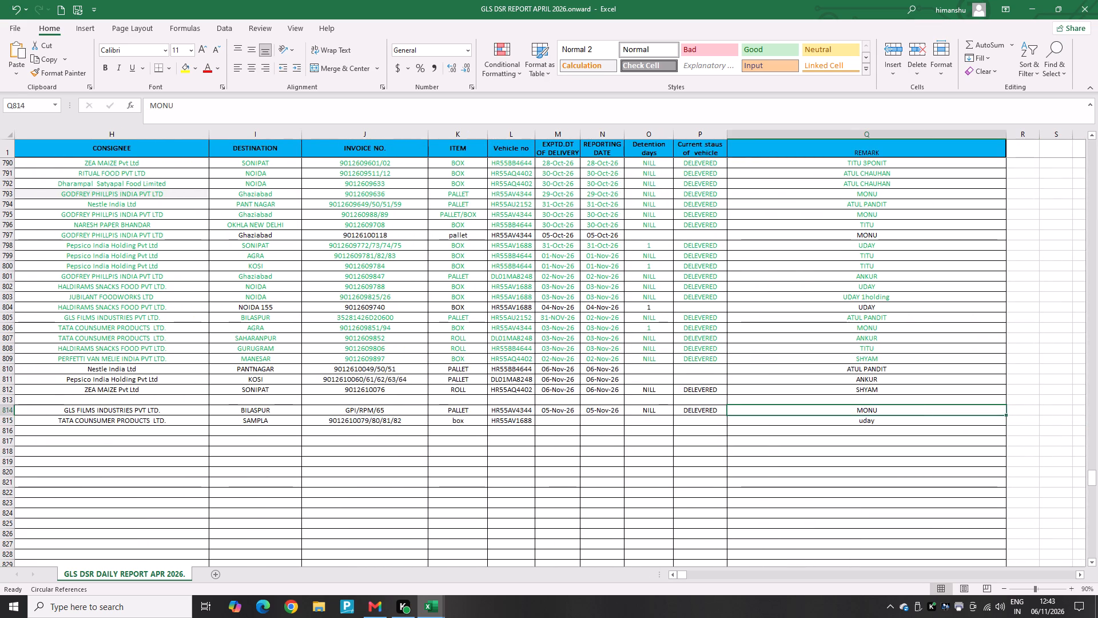
pyautogui.hotkey('shift', 'Left')
pyautogui.hotkey('shift', 'Left')
pyautogui.hotkey('shift', 'Left')
pyautogui.hotkey('shift', 'Left')
pyautogui.hotkey('shift', 'Left')
pyautogui.hotkey('shift', 'Left')
pyautogui.hotkey('shift', 'Left')
pyautogui.hotkey('shift', 'Left')
pyautogui.hotkey('shift', 'Left')
pyautogui.hotkey('shift', 'Left')
pyautogui.hotkey('shift', 'Left')
pyautogui.hotkey('shift', 'Left')
pyautogui.hotkey('shift', 'Left')
pyautogui.hotkey('shift', 'Left')
pyautogui.hotkey('shift', 'Left')
pyautogui.hotkey('shift', 'Left')
pyautogui.hotkey('shift', 'Left')
pyautogui.hotkey('shift', 'Left')
pyautogui.hotkey('shift', 'Left')
pyautogui.hotkey('shift', 'Left')
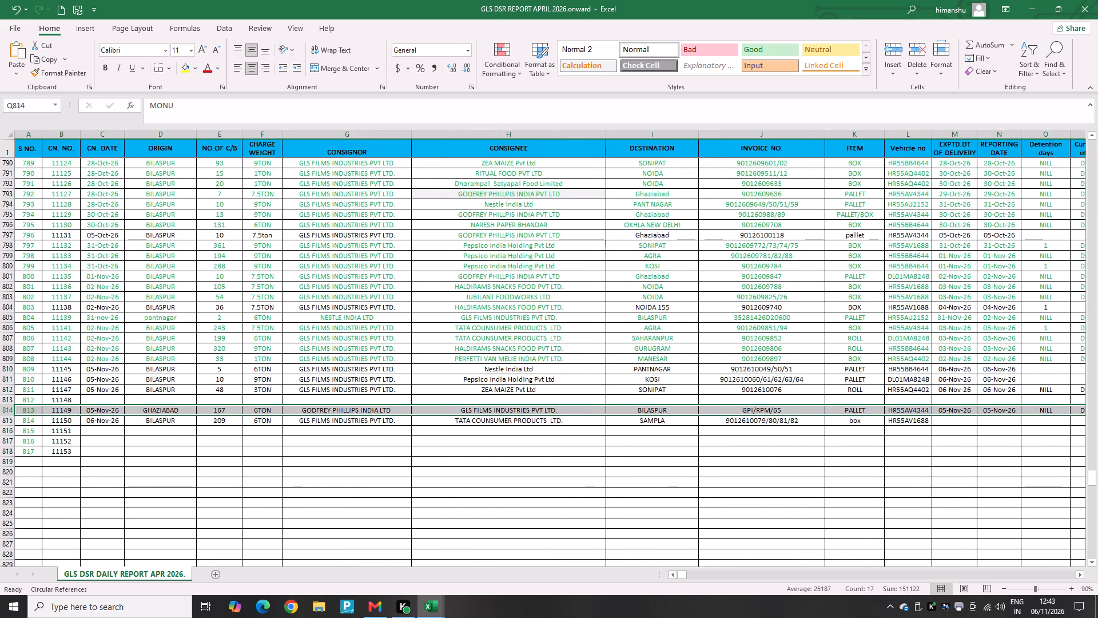
pyautogui.click(221, 71)
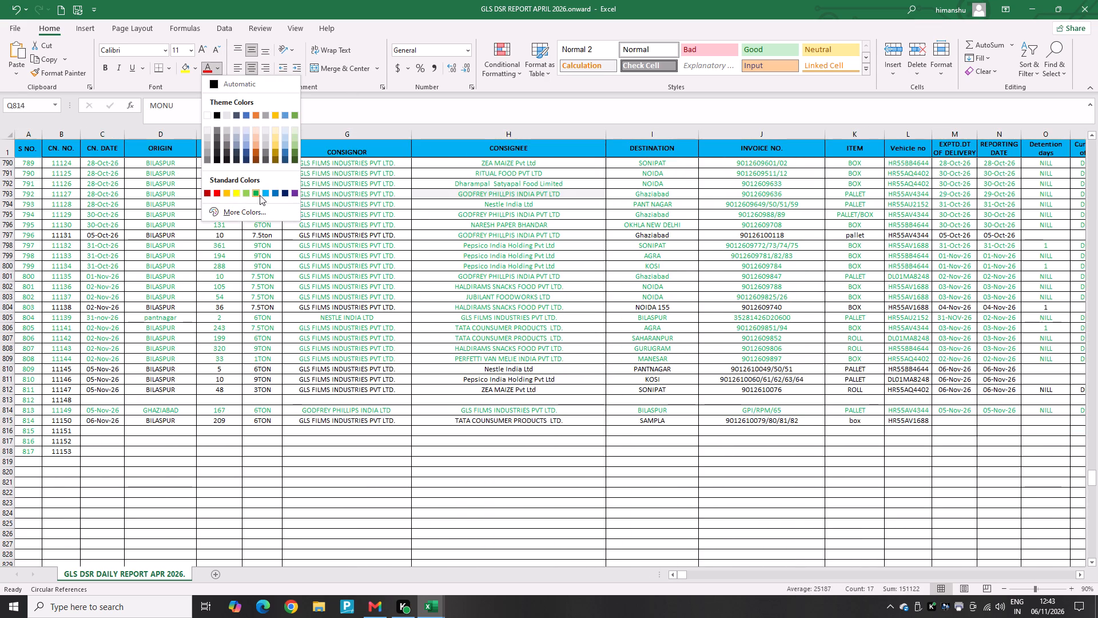
pyautogui.click(189, 68)
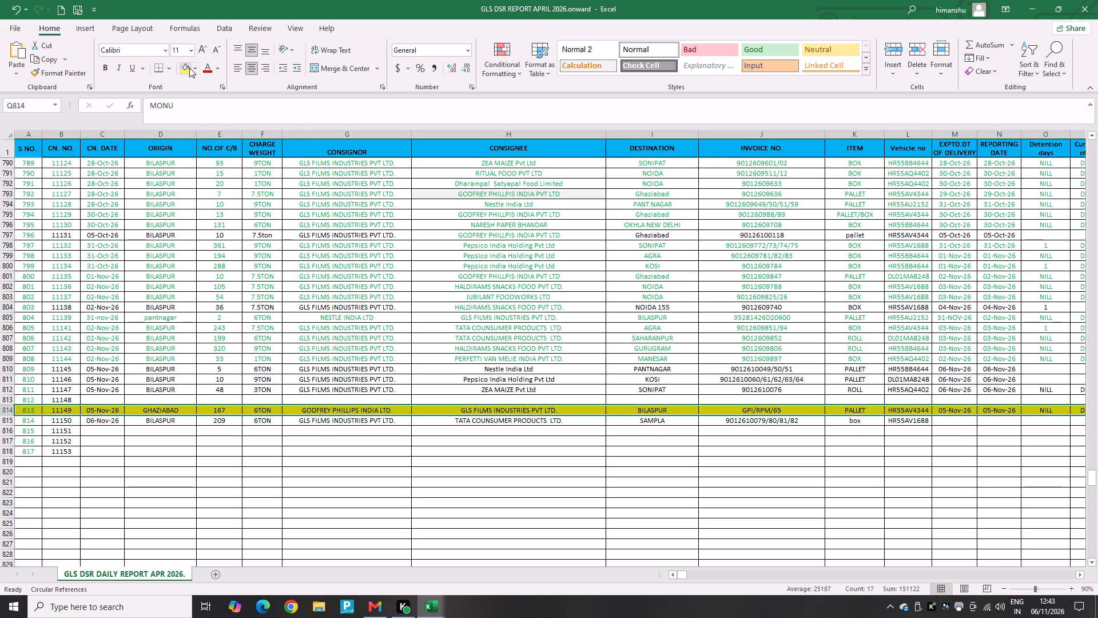
pyautogui.click(196, 73)
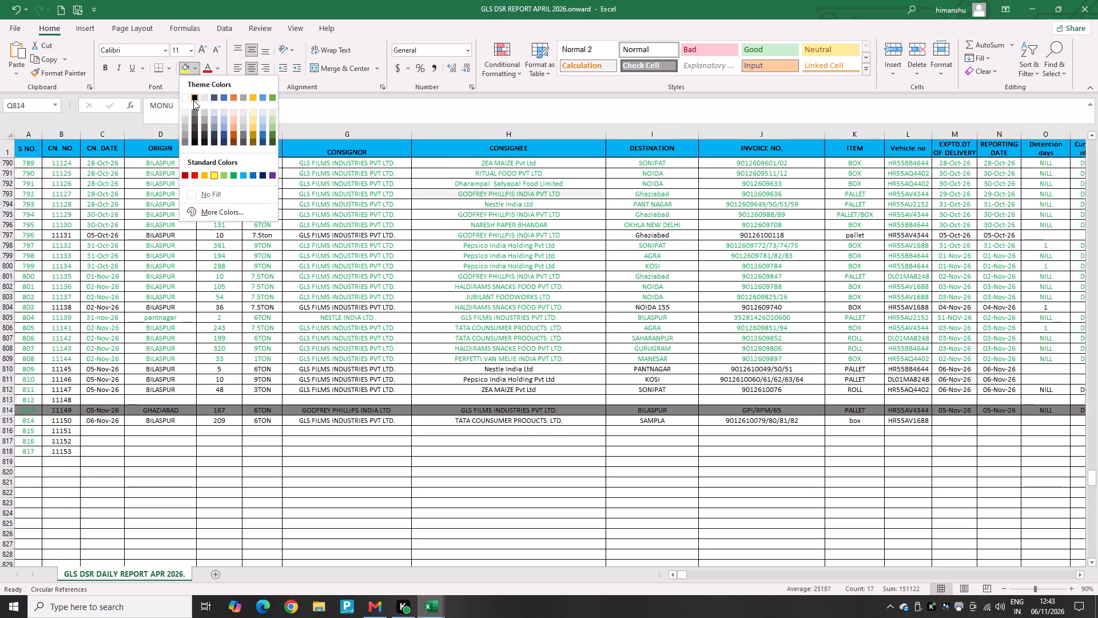
pyautogui.click(178, 96)
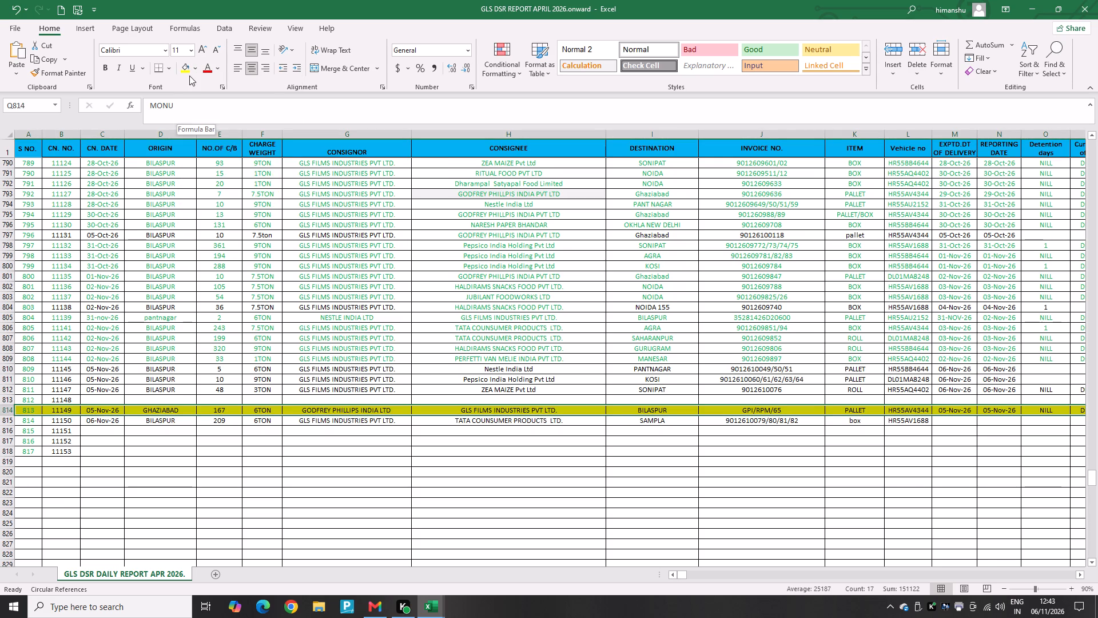
pyautogui.click(189, 72)
pyautogui.click(195, 70)
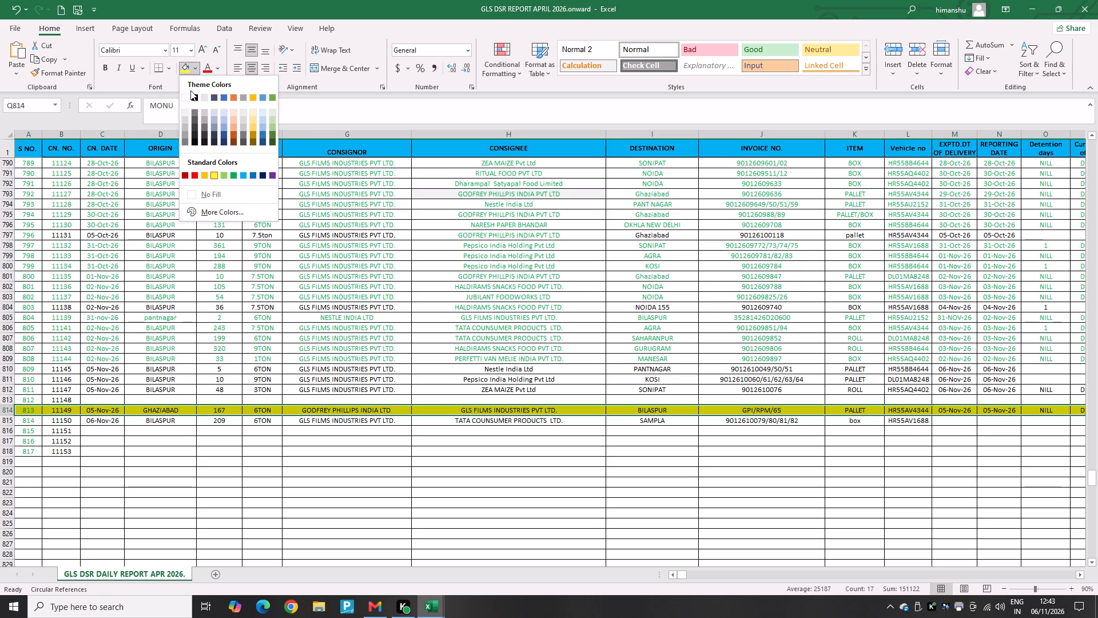
pyautogui.click(185, 97)
pyautogui.click(217, 69)
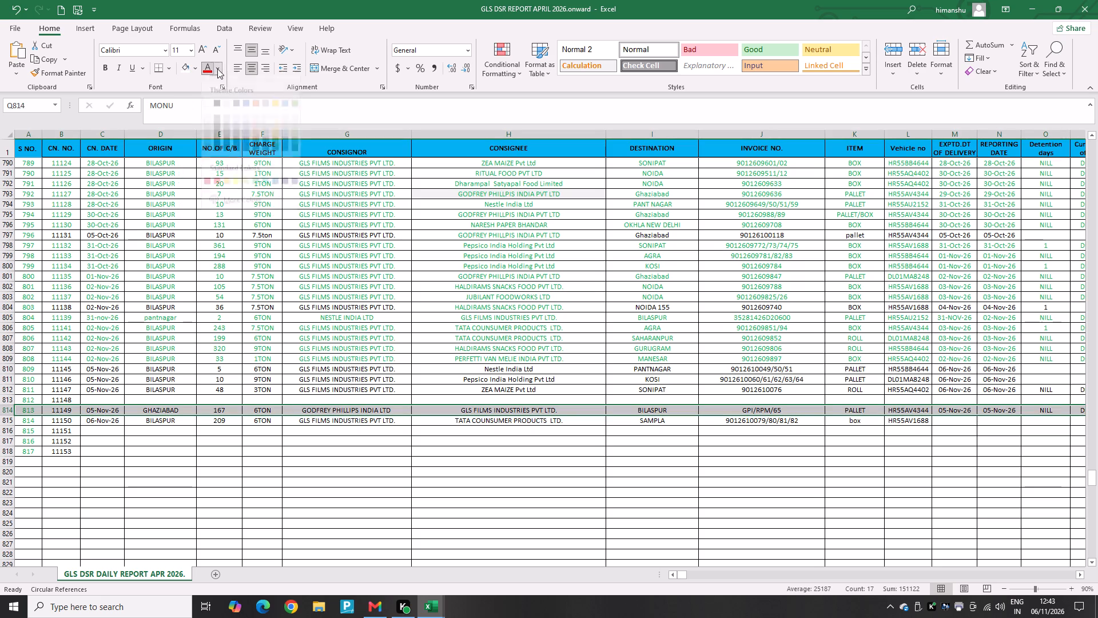
pyautogui.click(256, 193)
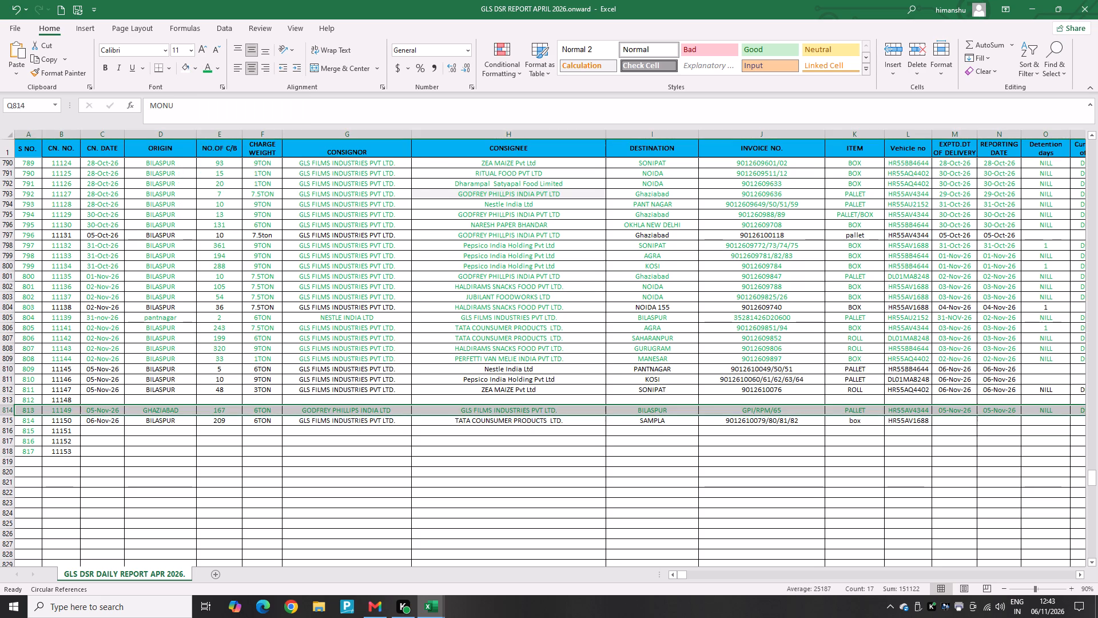
# Colour the text of row 812, the ZEA MAIZE shipment to Sonipat, green from serial number to remark.
pyautogui.press('Right')
pyautogui.press('Up')
pyautogui.press('Left')
pyautogui.press('Up')
pyautogui.press('Up')
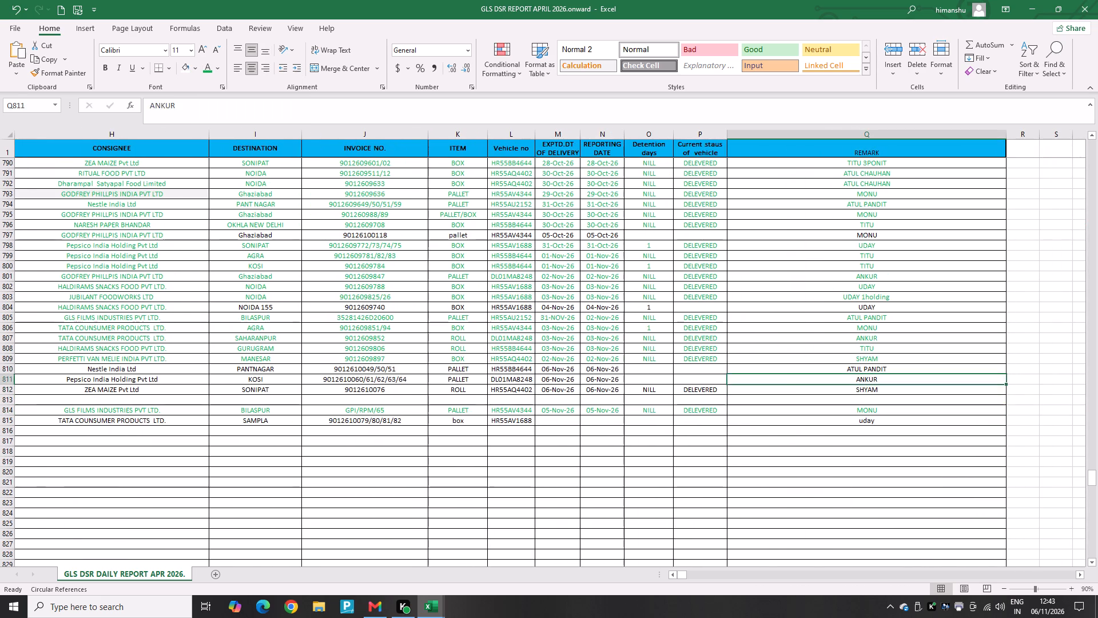
pyautogui.press('Left')
pyautogui.press('Down')
pyautogui.press('Right')
pyautogui.hotkey('shift', 'Down')
pyautogui.hotkey('shift', 'Left')
pyautogui.hotkey('shift', 'Up')
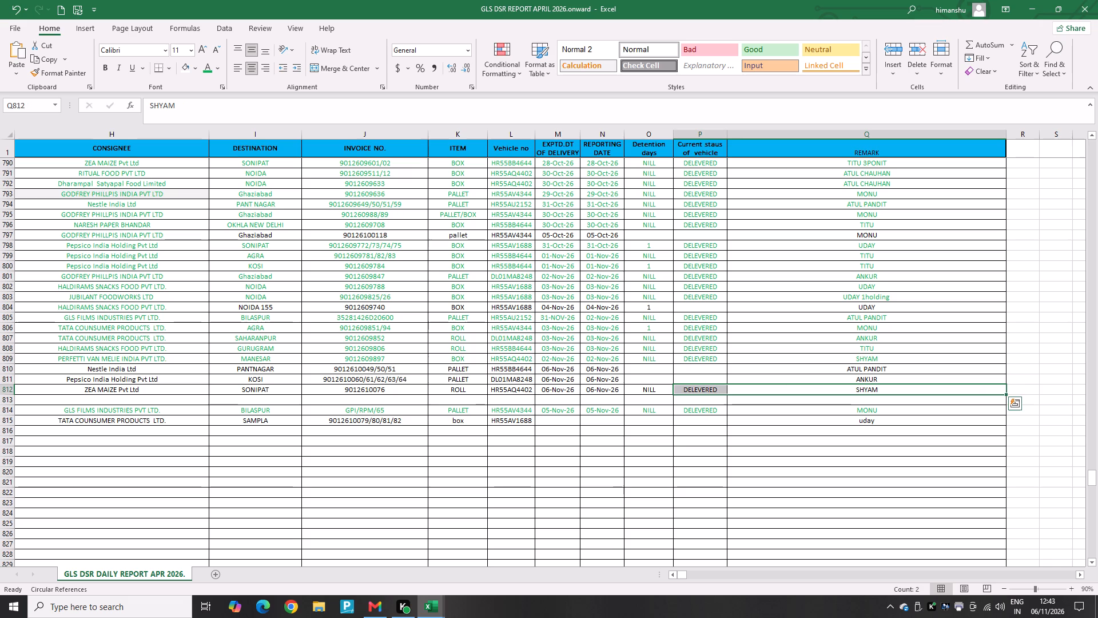
pyautogui.hotkey('shift', 'Left')
pyautogui.hotkey('shift', 'Left')
pyautogui.hotkey('shift', 'Left')
pyautogui.hotkey('shift', 'Left')
pyautogui.hotkey('shift', 'Left')
pyautogui.hotkey('shift', 'Left')
pyautogui.hotkey('shift', 'Left')
pyautogui.hotkey('shift', 'Left')
pyautogui.hotkey('shift', 'Left')
pyautogui.hotkey('shift', 'Left')
pyautogui.hotkey('shift', 'Left')
pyautogui.hotkey('shift', 'Left')
pyautogui.hotkey('shift', 'Left')
pyautogui.hotkey('shift', 'Left')
pyautogui.hotkey('shift', 'Left')
pyautogui.hotkey('shift', 'Left')
pyautogui.hotkey('shift', 'Left')
pyautogui.hotkey('shift', 'Left')
pyautogui.hotkey('shift', 'Left')
pyautogui.hotkey('shift', 'Left')
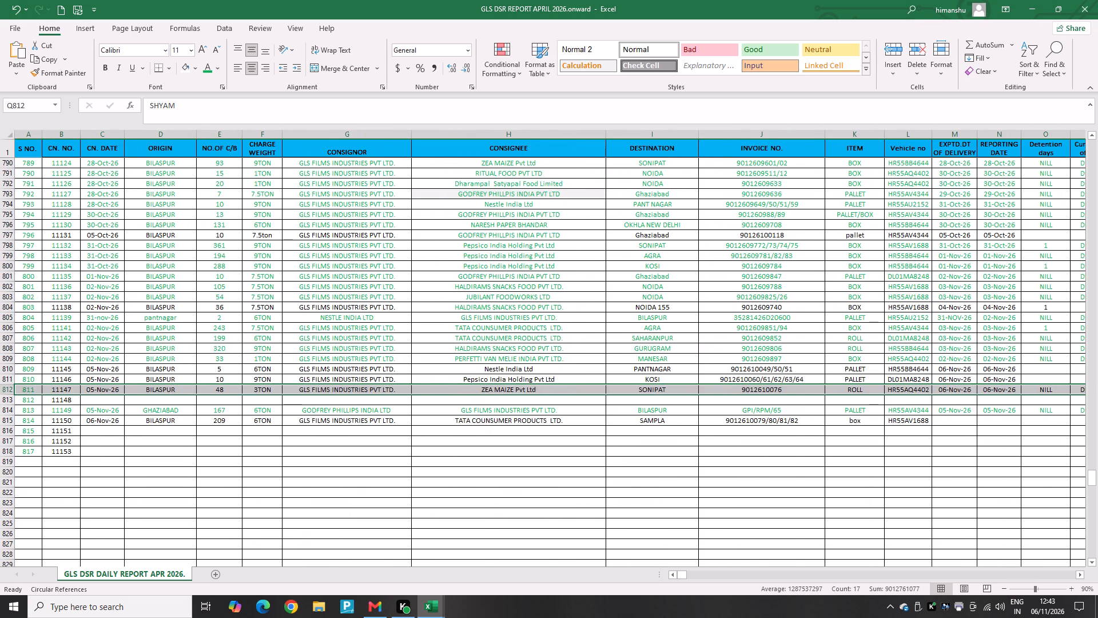
pyautogui.click(209, 65)
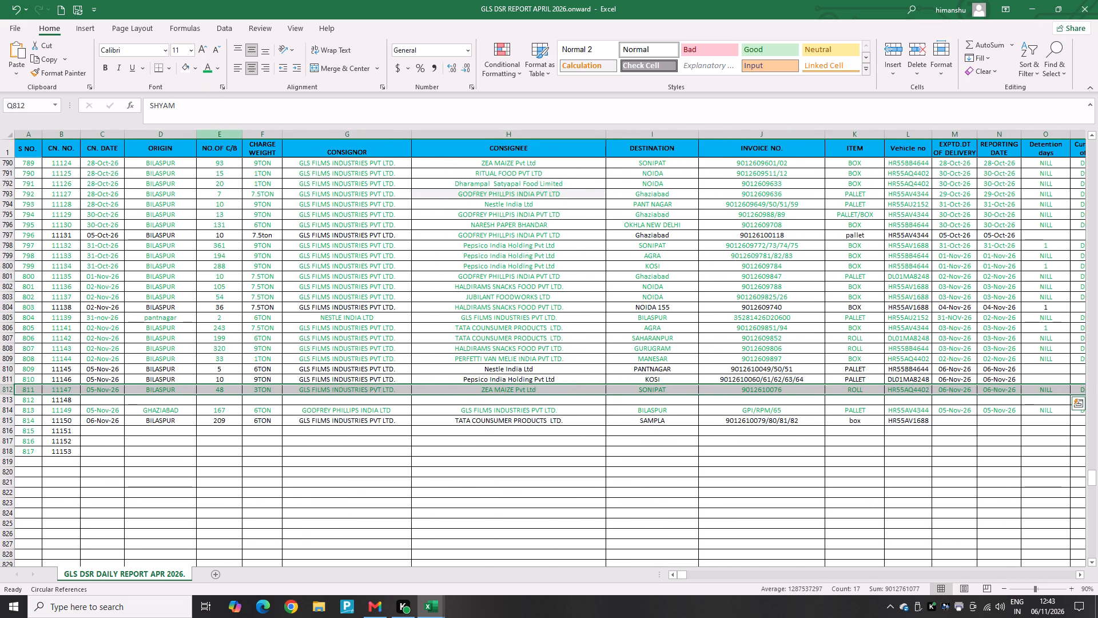
# Enter DELEVERED as the current vehicle status in row 804, the HALDIRAMS shipment to NOIDA 155.
pyautogui.moveTo(138, 442); pyautogui.dragTo(146, 437)
pyautogui.press('Right')
pyautogui.press('Right')
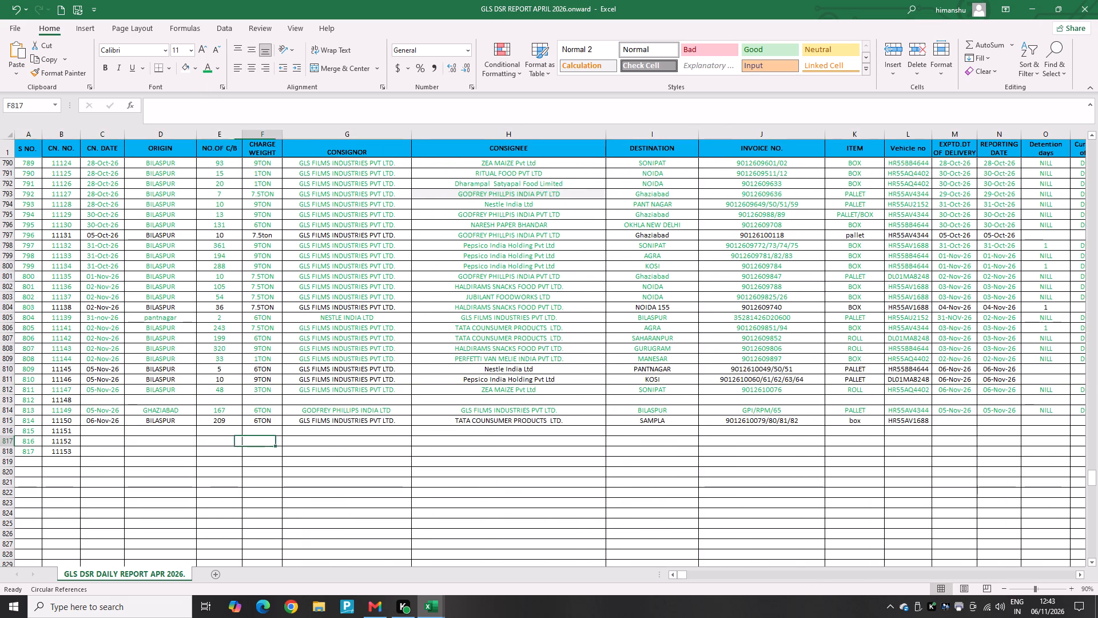
pyautogui.press('Right')
pyautogui.press('Right')
pyautogui.press('Right')
pyautogui.press('Right')
pyautogui.press('Right')
pyautogui.press('Right')
pyautogui.press('Right')
pyautogui.press('Right')
pyautogui.press('Right')
pyautogui.press('Right')
pyautogui.press('Right')
pyautogui.press('Up')
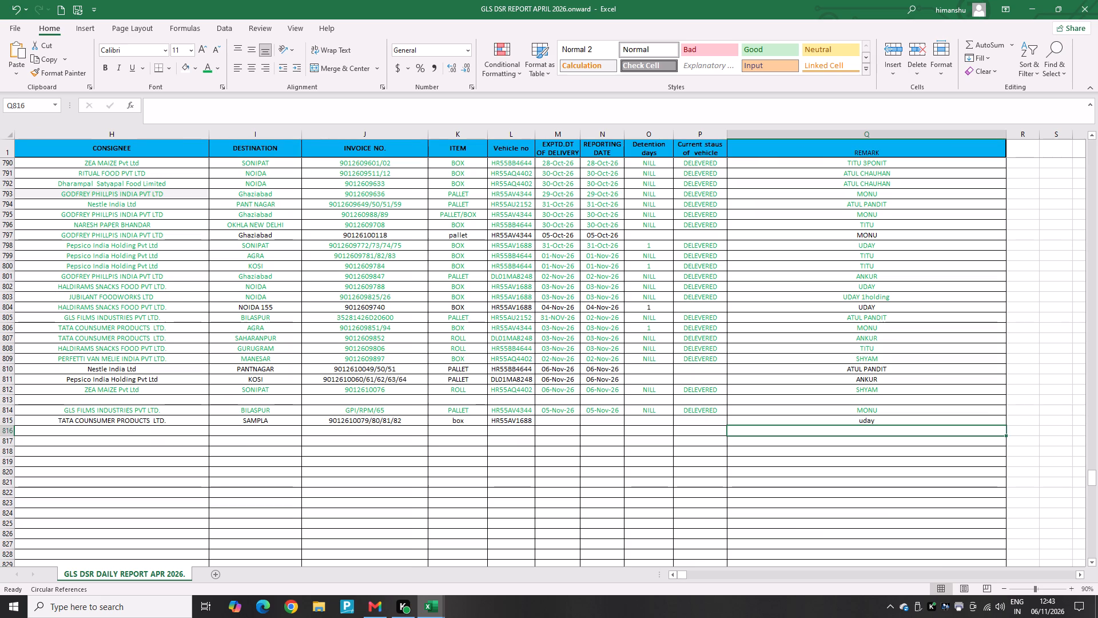
pyautogui.press('Left')
pyautogui.press('Up')
pyautogui.press('Up')
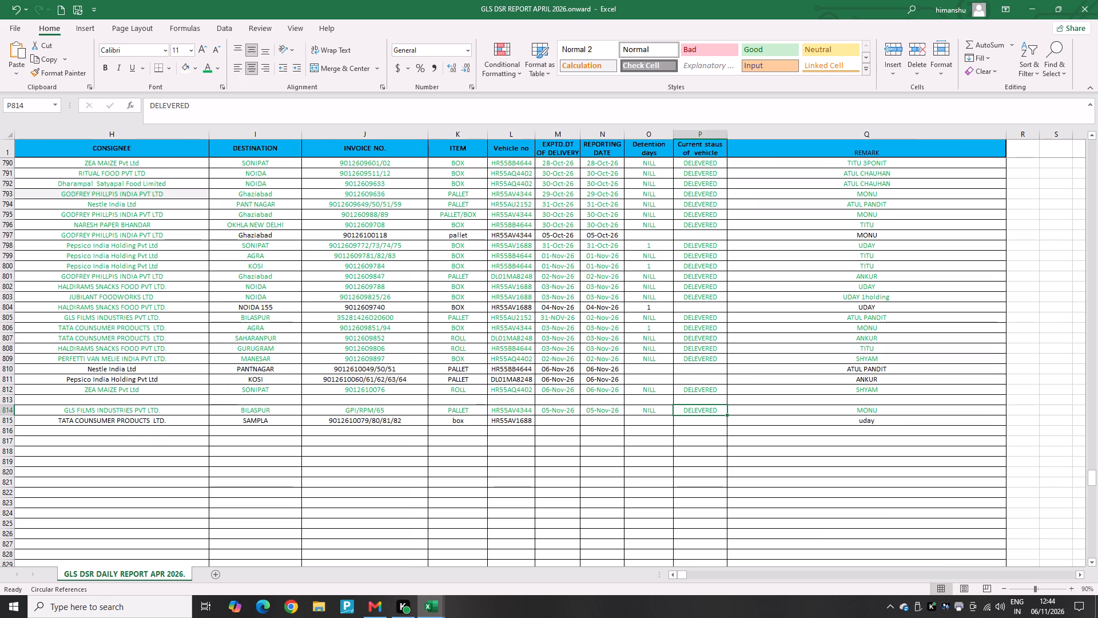
pyautogui.press('Up')
pyautogui.press('Up')
pyautogui.press('Up')
pyautogui.press('Up')
pyautogui.press('Up')
pyautogui.press('Up')
pyautogui.press('Up')
pyautogui.press('Up')
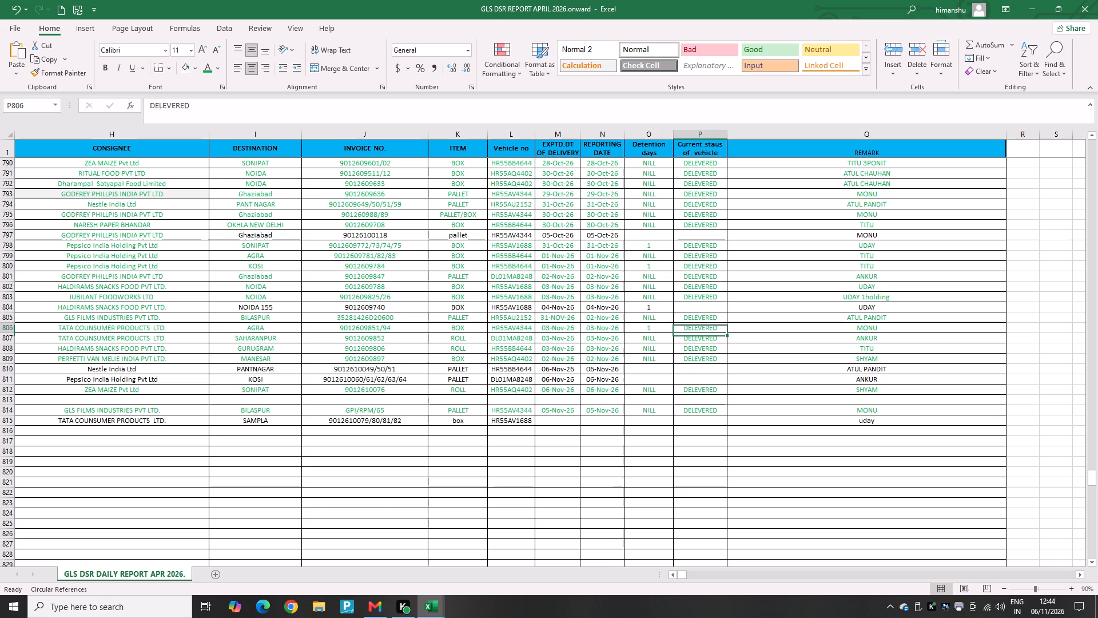
pyautogui.press('Up')
pyautogui.press('Up')
pyautogui.write('de')
pyautogui.press('Right')
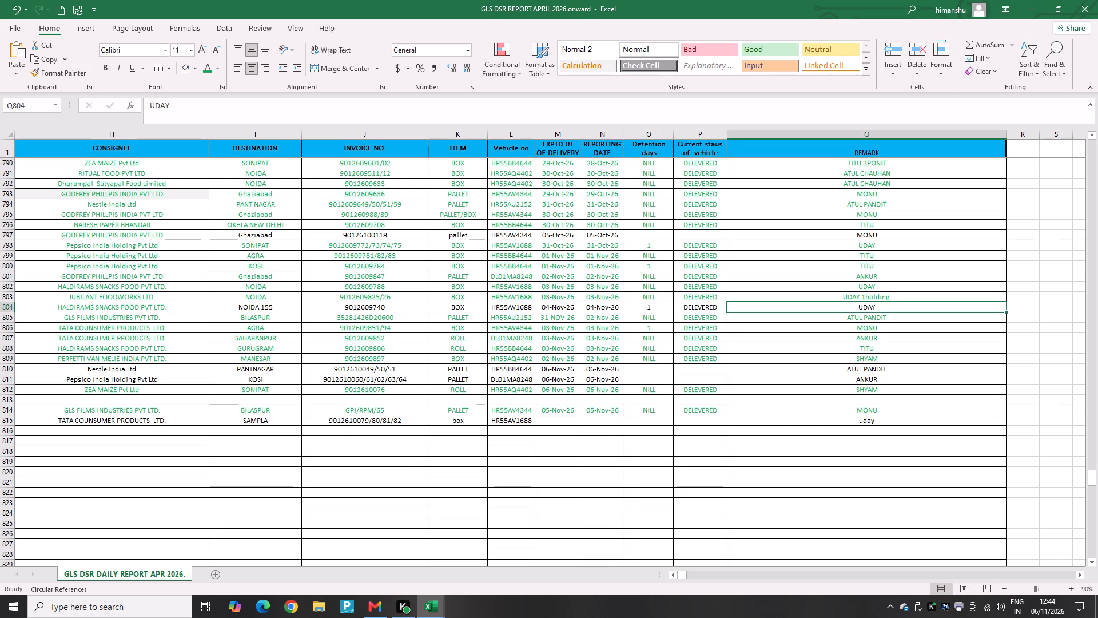
# Colour the text of row 804 green from the serial number through the remark.
pyautogui.hotkey('shift', 'Left')
pyautogui.hotkey('shift', 'Left')
pyautogui.hotkey('shift', 'Left')
pyautogui.hotkey('shift', 'Left')
pyautogui.hotkey('shift', 'Left')
pyautogui.hotkey('shift', 'Left')
pyautogui.hotkey('shift', 'Left')
pyautogui.hotkey('shift', 'Left')
pyautogui.hotkey('shift', 'Left')
pyautogui.hotkey('shift', 'Left')
pyautogui.hotkey('shift', 'Left')
pyautogui.hotkey('shift', 'Left')
pyautogui.hotkey('shift', 'Left')
pyautogui.hotkey('shift', 'Left')
pyautogui.hotkey('shift', 'Left')
pyautogui.hotkey('shift', 'Left')
pyautogui.hotkey('shift', 'Left')
pyautogui.hotkey('shift', 'Left')
pyautogui.hotkey('shift', 'Left')
pyautogui.hotkey('shift', 'Left')
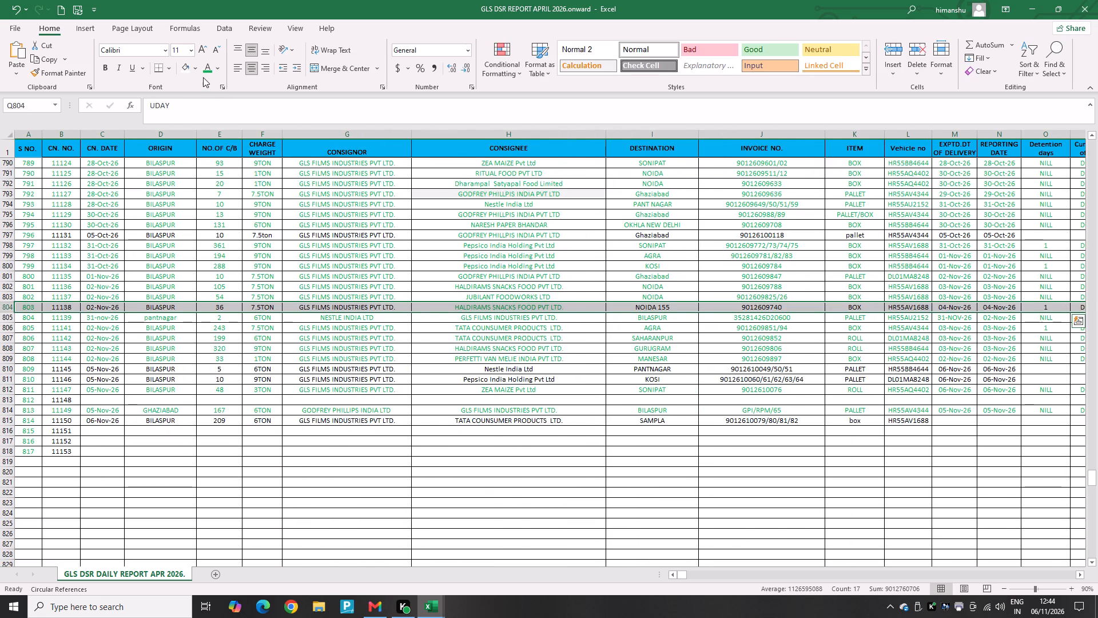
pyautogui.click(206, 72)
pyautogui.press('Right')
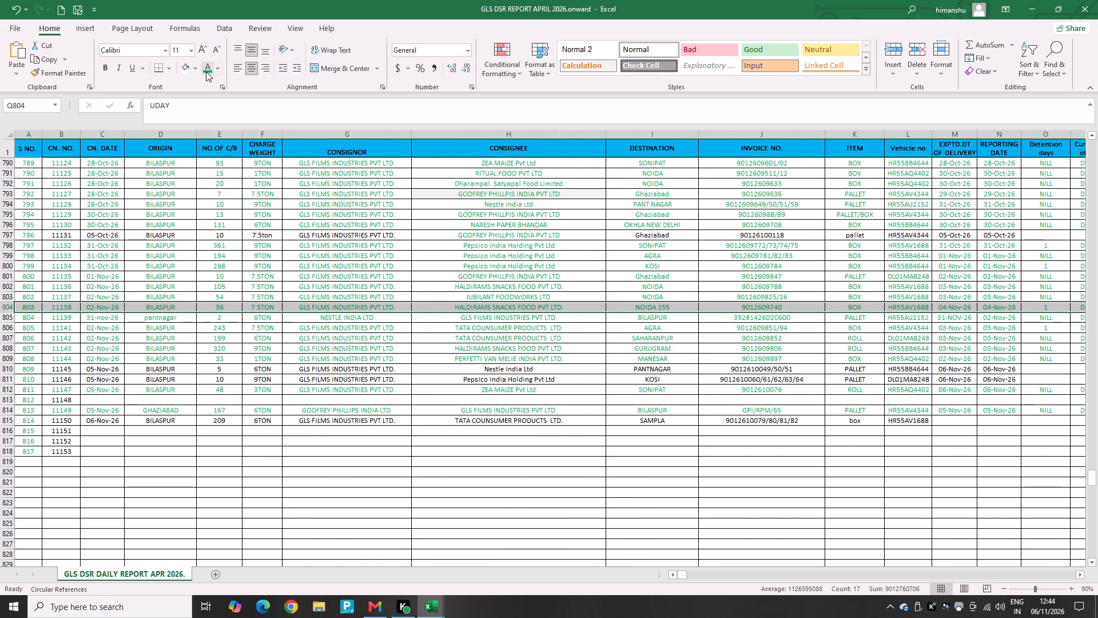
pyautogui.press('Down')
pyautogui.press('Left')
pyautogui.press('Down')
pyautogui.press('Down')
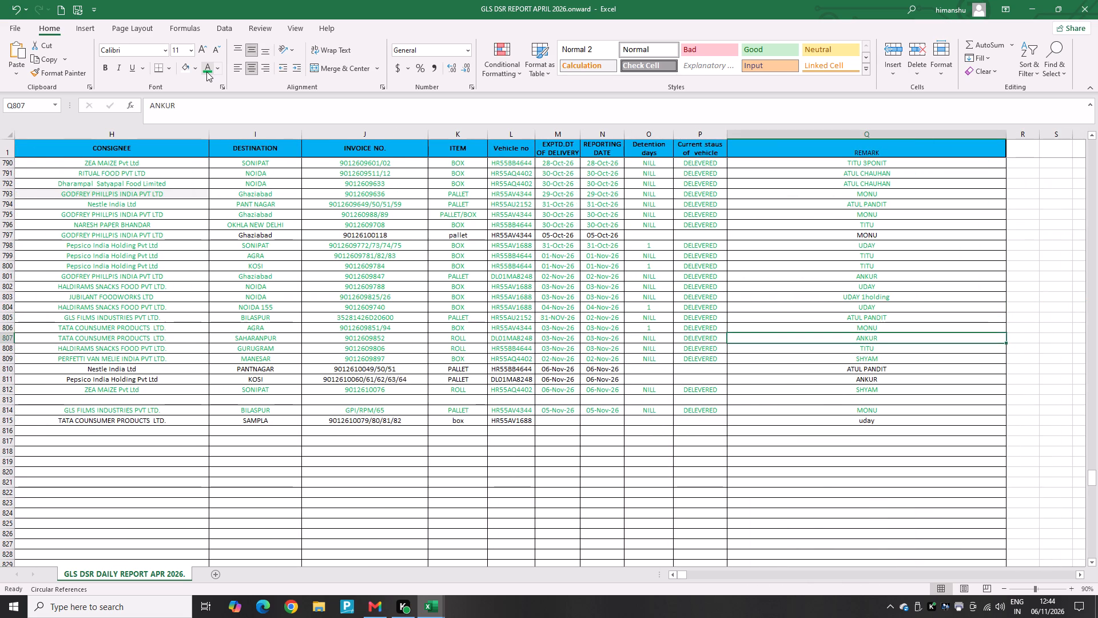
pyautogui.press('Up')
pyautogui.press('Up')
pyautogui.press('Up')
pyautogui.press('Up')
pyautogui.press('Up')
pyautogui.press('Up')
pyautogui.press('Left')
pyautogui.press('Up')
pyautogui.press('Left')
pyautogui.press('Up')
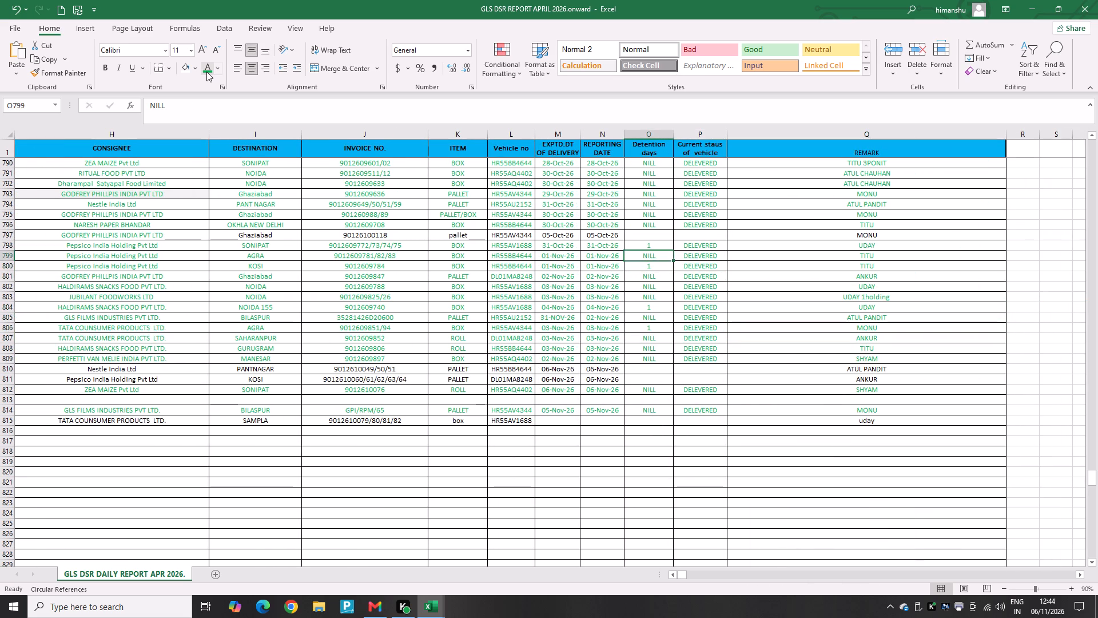
# Enter NILL detention days and DELEVERED as the current vehicle status in row 797, the GODFREY PHILLPIS shipment to Ghaziabad.
pyautogui.press('Up')
pyautogui.press('Up')
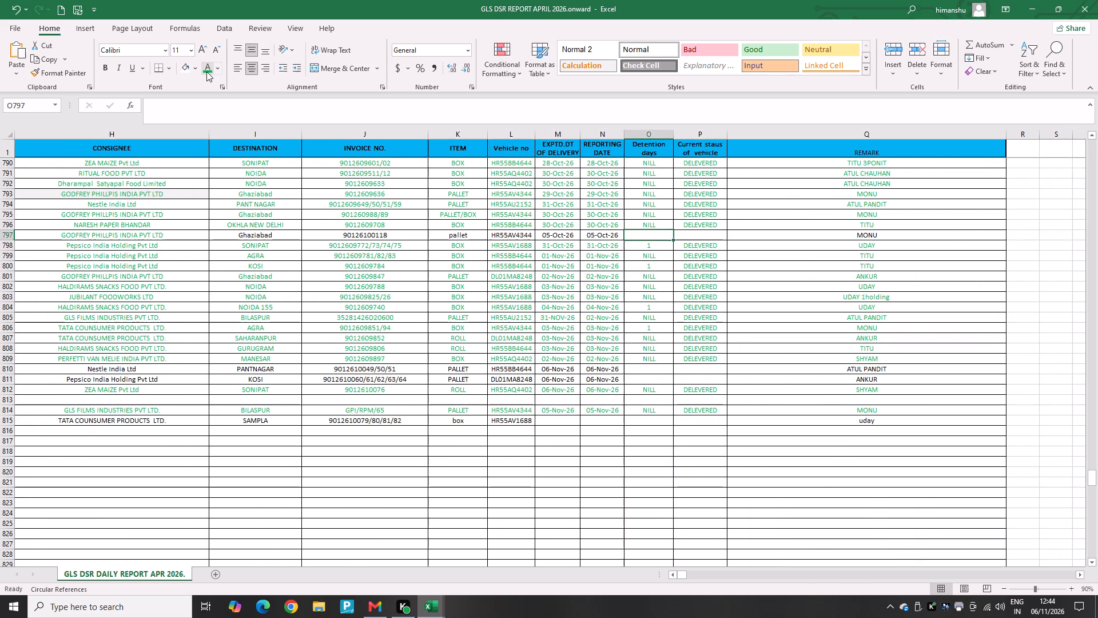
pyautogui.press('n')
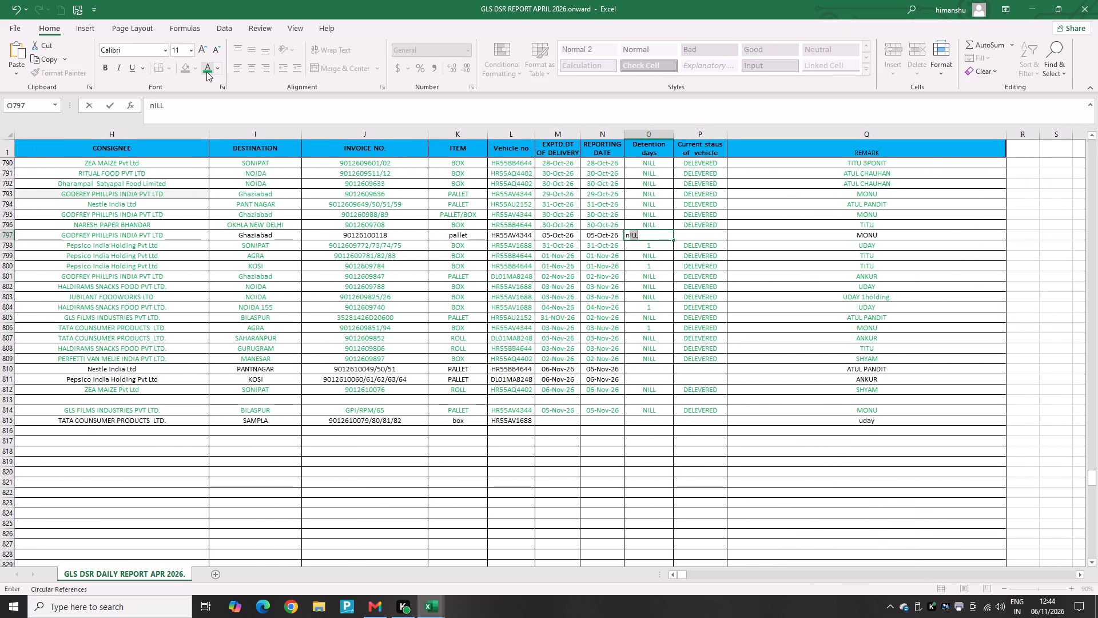
pyautogui.press('Right')
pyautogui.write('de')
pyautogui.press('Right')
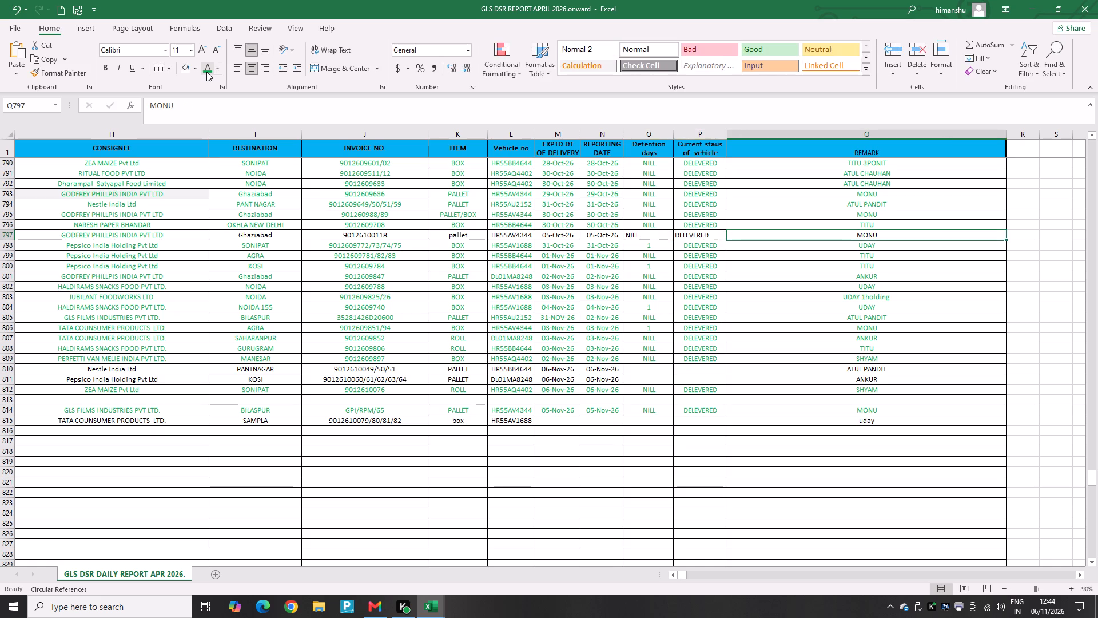
# Centre row 797 horizontally and vertically from the serial number through the remark, and colour its text green.
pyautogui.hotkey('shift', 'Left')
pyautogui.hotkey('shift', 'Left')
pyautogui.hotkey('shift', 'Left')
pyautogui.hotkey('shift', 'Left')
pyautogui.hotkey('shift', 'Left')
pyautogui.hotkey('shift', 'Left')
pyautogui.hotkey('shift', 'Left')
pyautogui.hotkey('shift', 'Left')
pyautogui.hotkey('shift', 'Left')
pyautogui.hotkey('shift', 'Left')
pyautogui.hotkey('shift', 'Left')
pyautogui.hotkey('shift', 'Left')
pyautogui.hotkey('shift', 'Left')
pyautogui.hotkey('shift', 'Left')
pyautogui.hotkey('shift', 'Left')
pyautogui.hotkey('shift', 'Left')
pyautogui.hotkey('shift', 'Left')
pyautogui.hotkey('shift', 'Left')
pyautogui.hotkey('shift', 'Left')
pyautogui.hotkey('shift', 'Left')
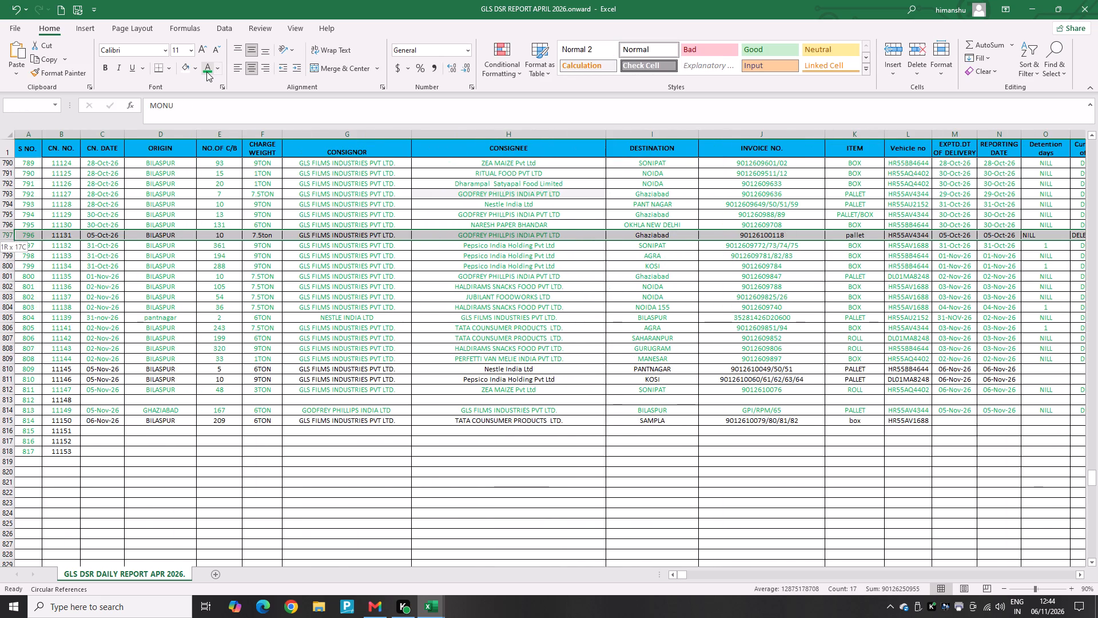
pyautogui.click(257, 68)
pyautogui.click(253, 69)
pyautogui.click(249, 47)
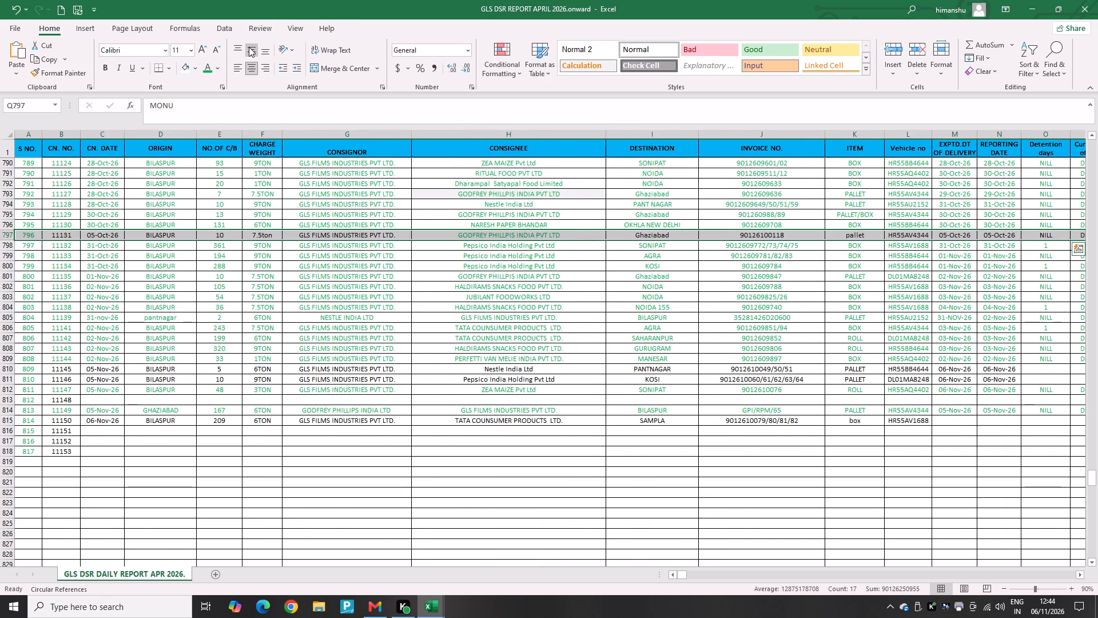
pyautogui.click(249, 47)
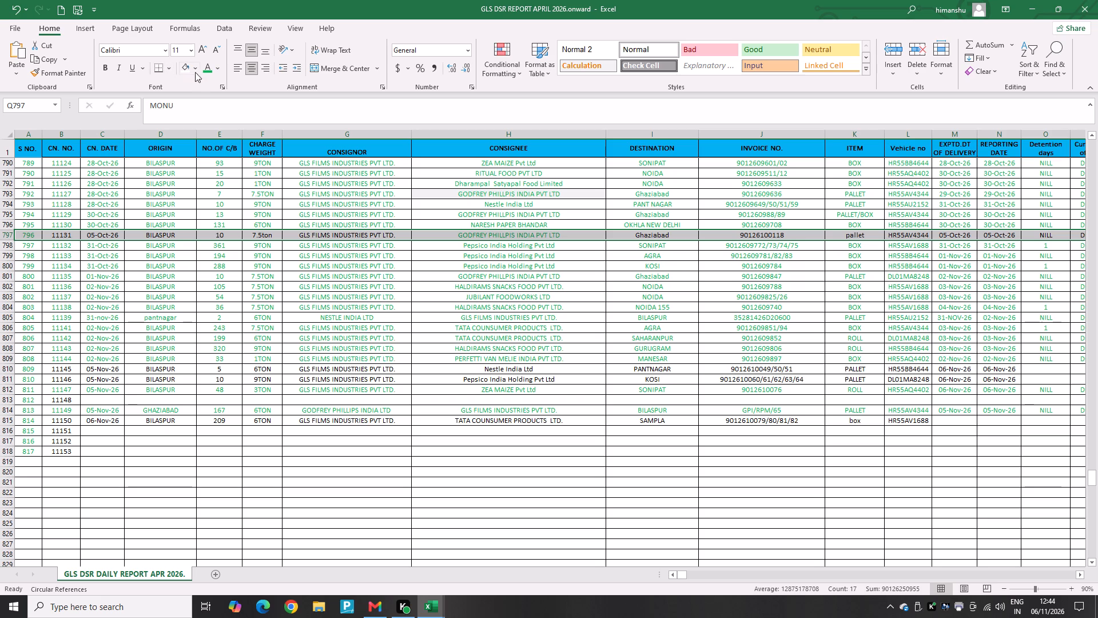
pyautogui.click(202, 72)
# Review the October and November shipment rows from about row 778 down to row 814 for missing delivery entries.
pyautogui.press('Right')
pyautogui.press('Up')
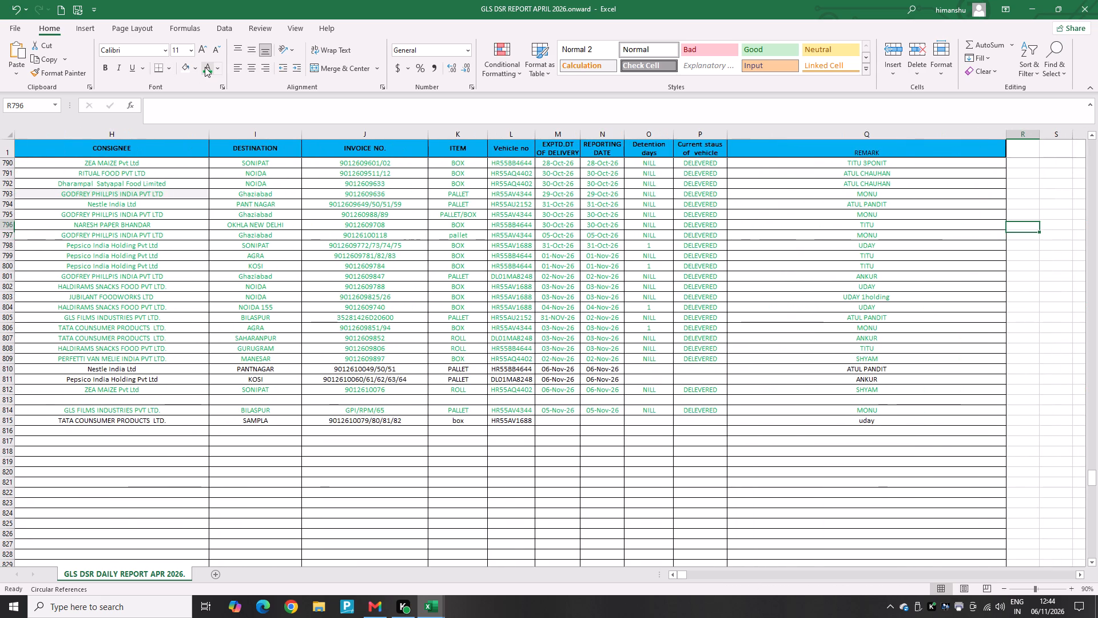
pyautogui.press('Up')
pyautogui.press('Left')
pyautogui.press('Up')
pyautogui.press('Up')
pyautogui.press('Up')
pyautogui.press('Up')
pyautogui.press('Up')
pyautogui.press('Up')
pyautogui.press('Up')
pyautogui.press('Up')
pyautogui.press('Up')
pyautogui.press('Up')
pyautogui.press('Up')
pyautogui.press('Up')
pyautogui.press('Up')
pyautogui.press('Up')
pyautogui.press('Up')
pyautogui.press('Up')
pyautogui.press('Up')
pyautogui.press('Up')
pyautogui.press('Up')
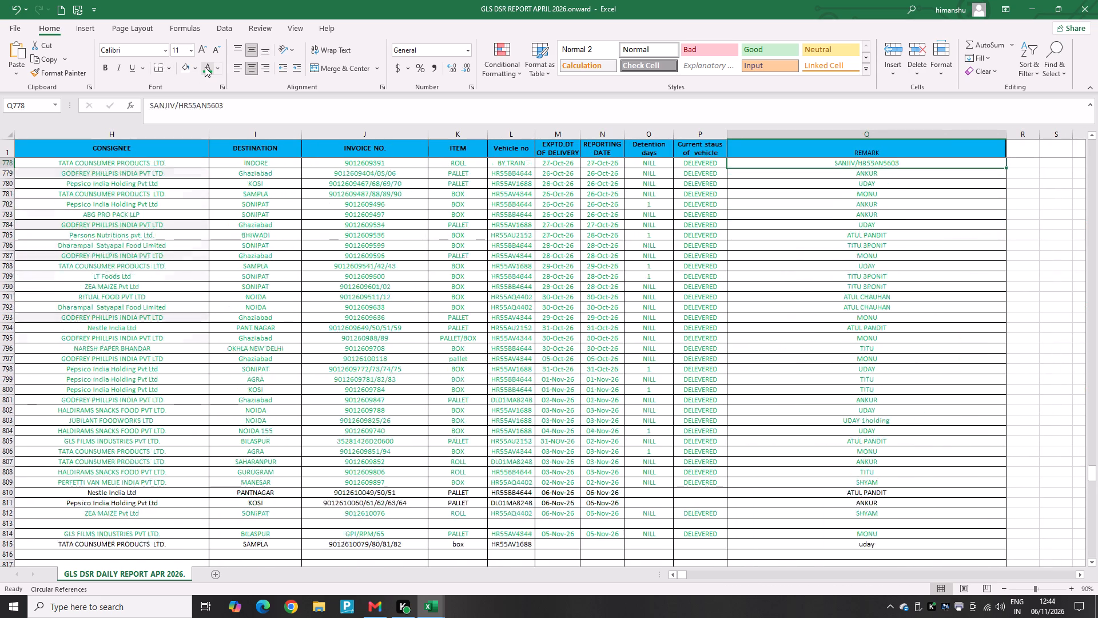
pyautogui.press('Down')
pyautogui.press('Down')
pyautogui.press('Down')
pyautogui.press('Down')
pyautogui.press('Down')
pyautogui.press('Down')
pyautogui.press('Down')
pyautogui.press('Down')
pyautogui.press('Down')
pyautogui.press('Down')
pyautogui.press('Down')
pyautogui.press('Down')
pyautogui.press('Down')
pyautogui.press('Down')
pyautogui.press('Down')
pyautogui.press('Down')
pyautogui.press('Down')
pyautogui.press('Down')
pyautogui.press('Down')
pyautogui.press('Down')
pyautogui.press('Left')
pyautogui.press('Left')
pyautogui.press('Left')
pyautogui.press('Left')
pyautogui.press('Left')
pyautogui.press('Left')
pyautogui.press('Left')
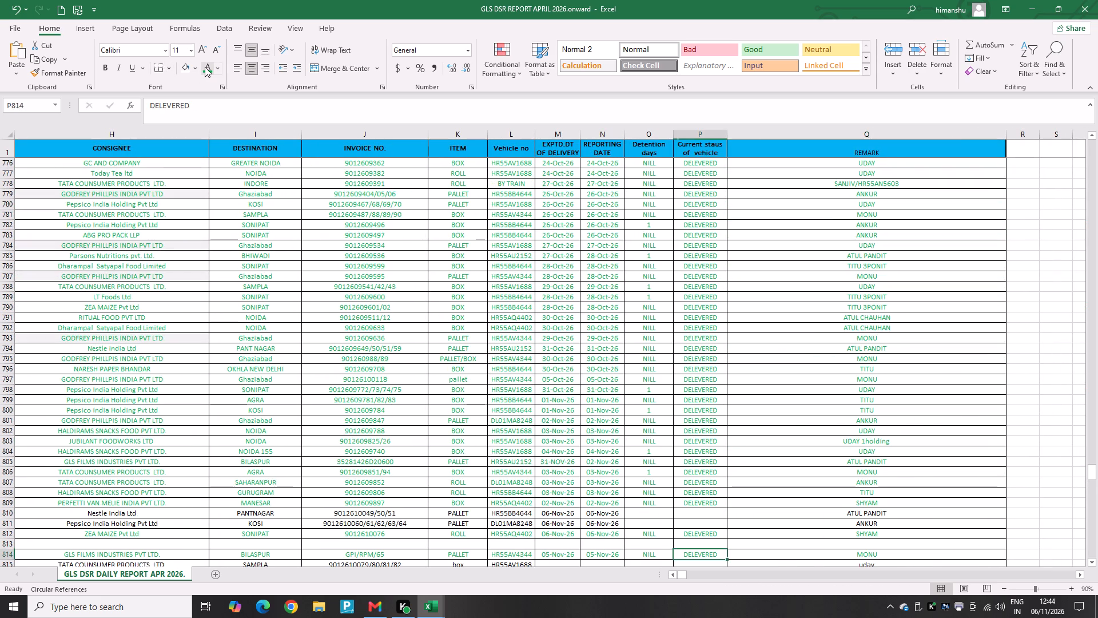
pyautogui.press('Up')
# Save the GLS DSR report workbook.
pyautogui.hotkey('ctrl', 's')
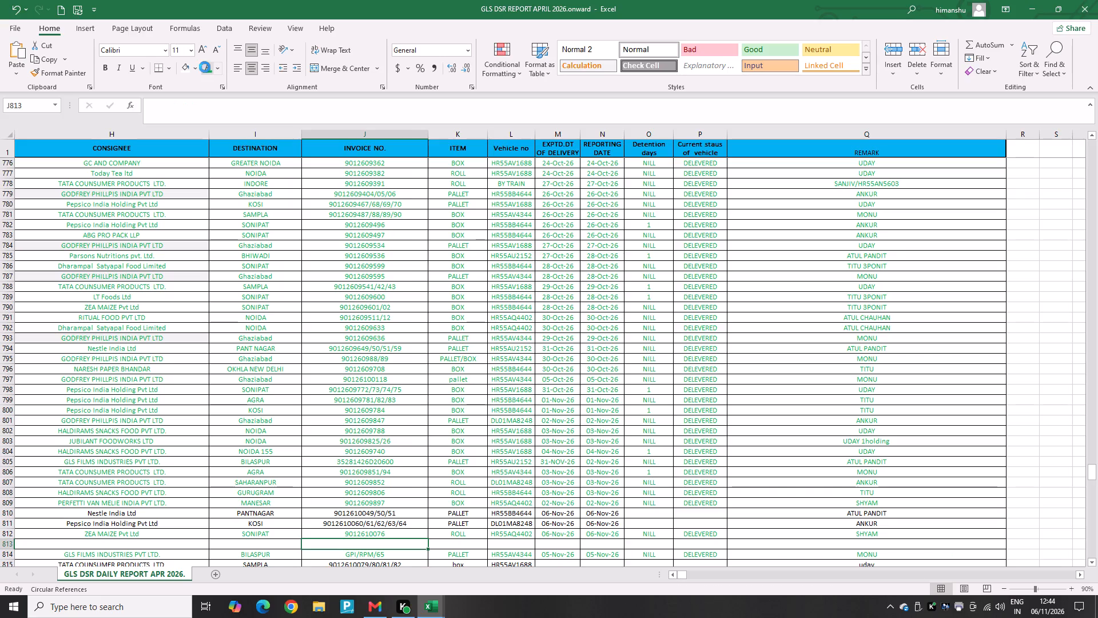
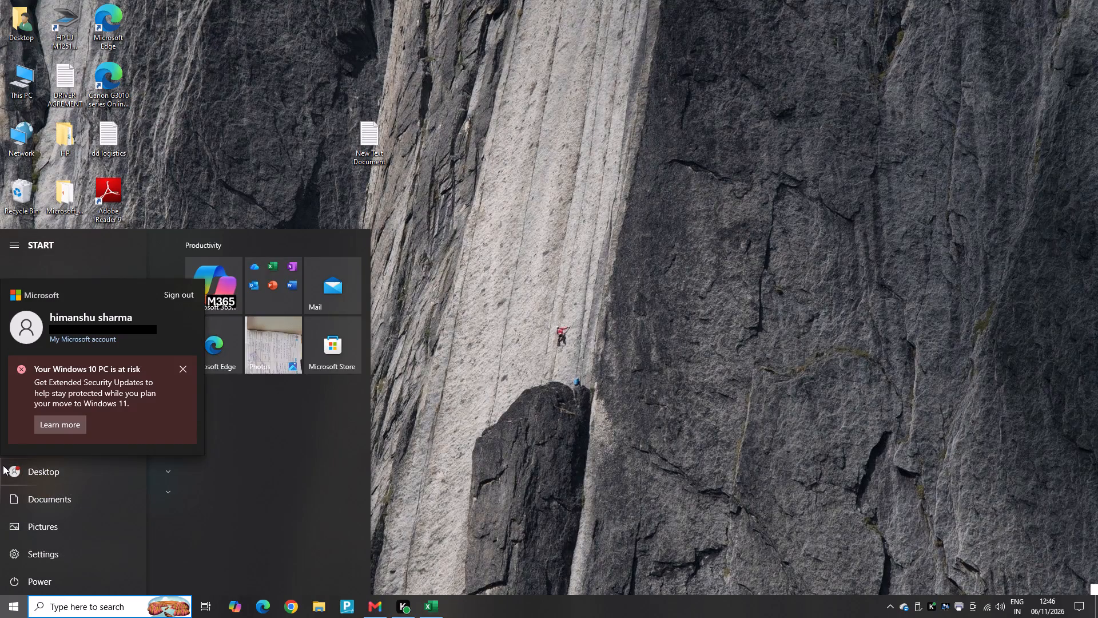
# Dismiss the Windows 10 PC at risk notice and close the account flyout.
pyautogui.click(181, 372)
pyautogui.doubleClick(33, 470)
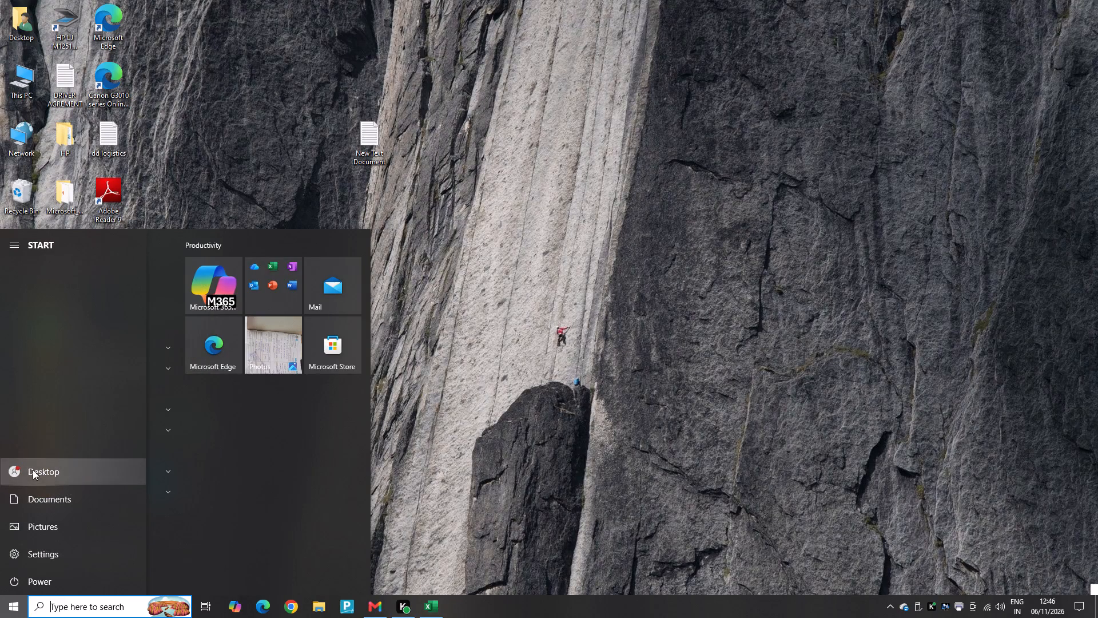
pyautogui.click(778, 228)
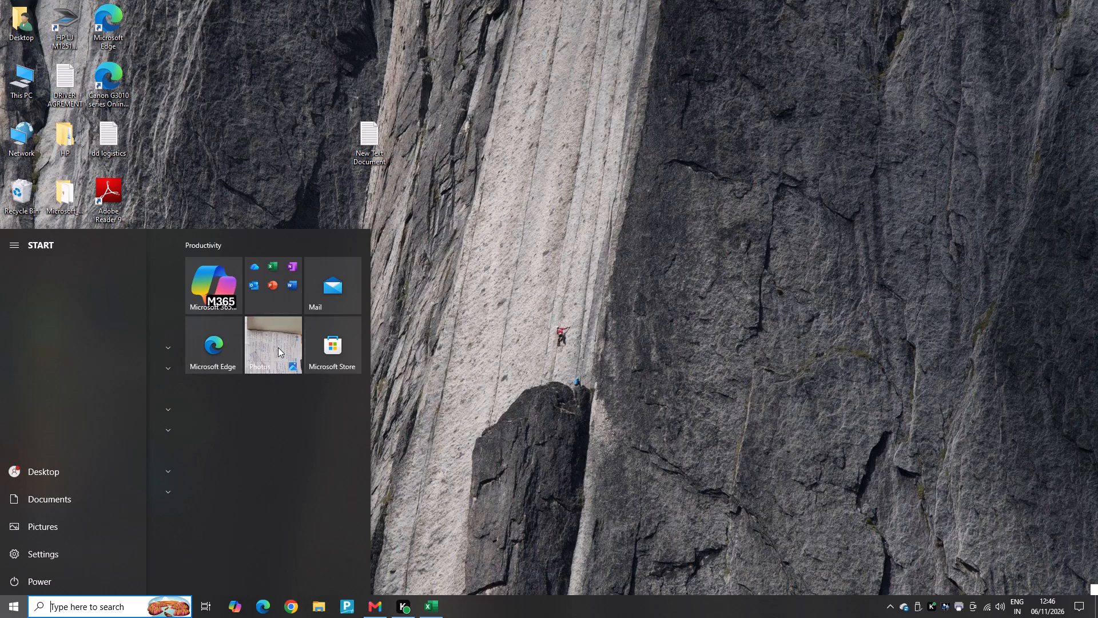
# Open the Mail app.
pyautogui.click(329, 308)
pyautogui.click(332, 296)
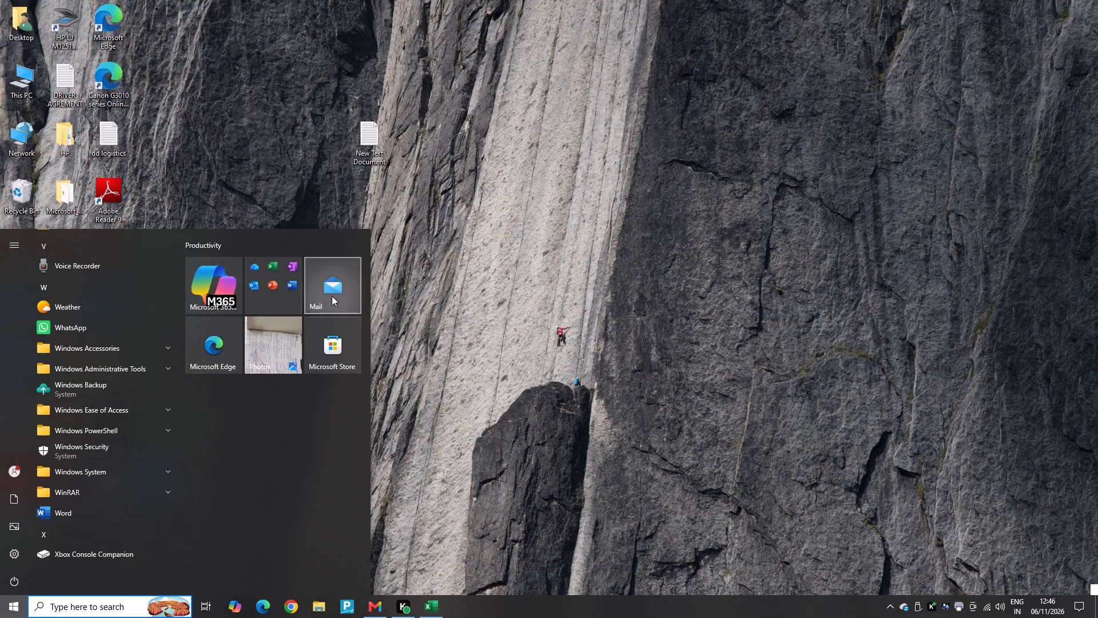